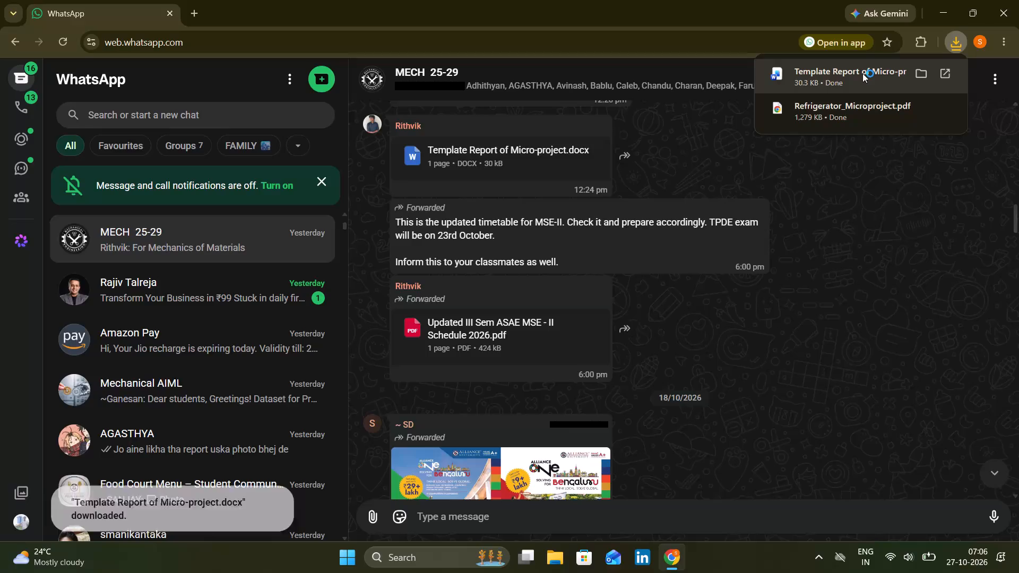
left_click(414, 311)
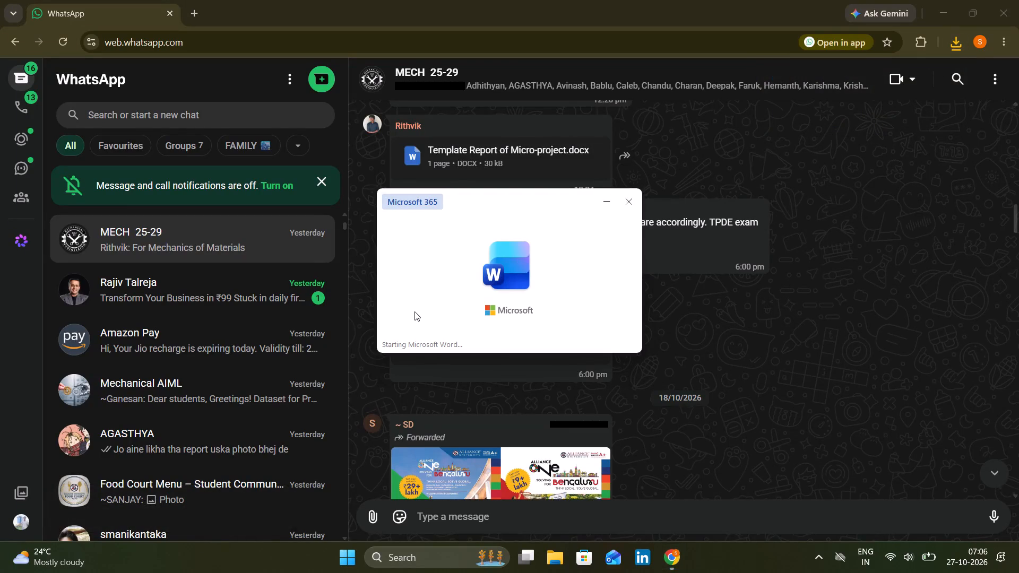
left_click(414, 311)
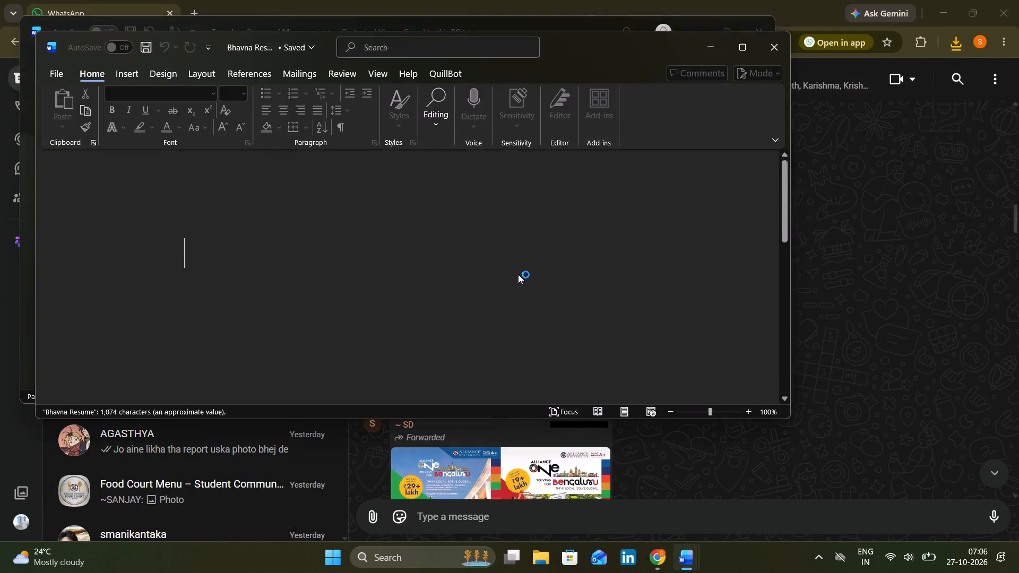
Switch to the Template Report of Micro-project document in Word, maximize its window and enable editing.
left_click(718, 30)
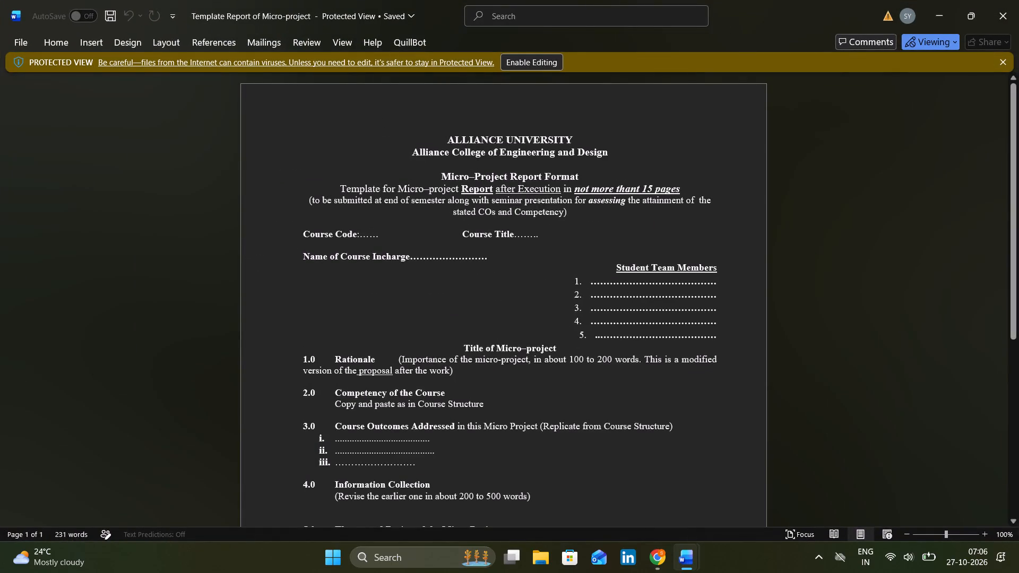
scroll(739, 108, "up", 2)
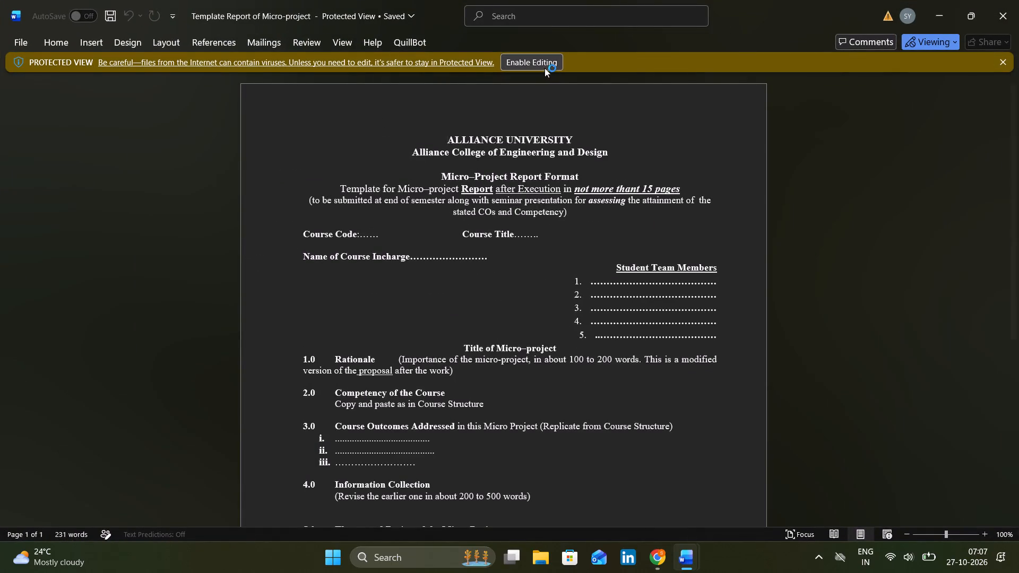
left_click(545, 68)
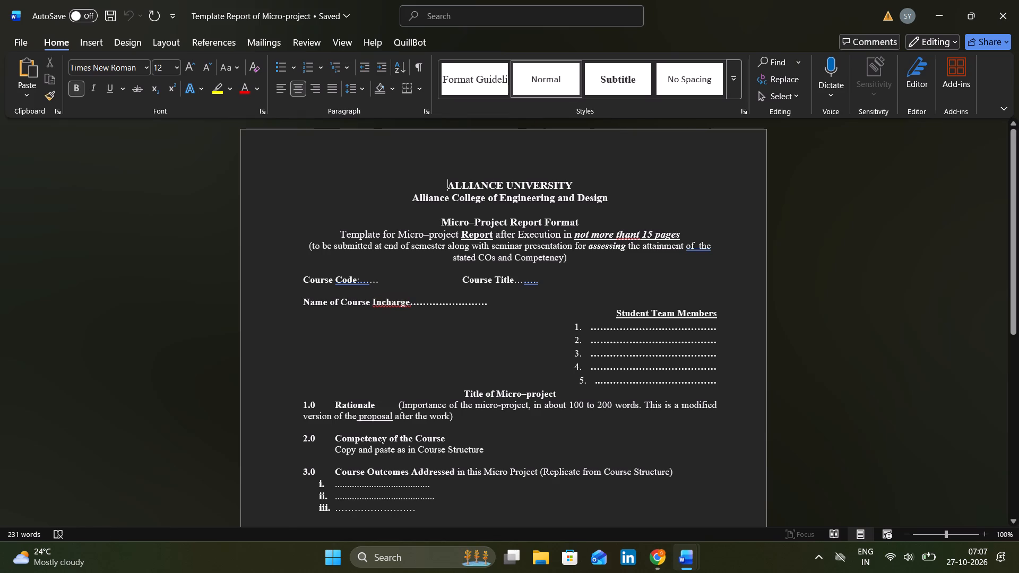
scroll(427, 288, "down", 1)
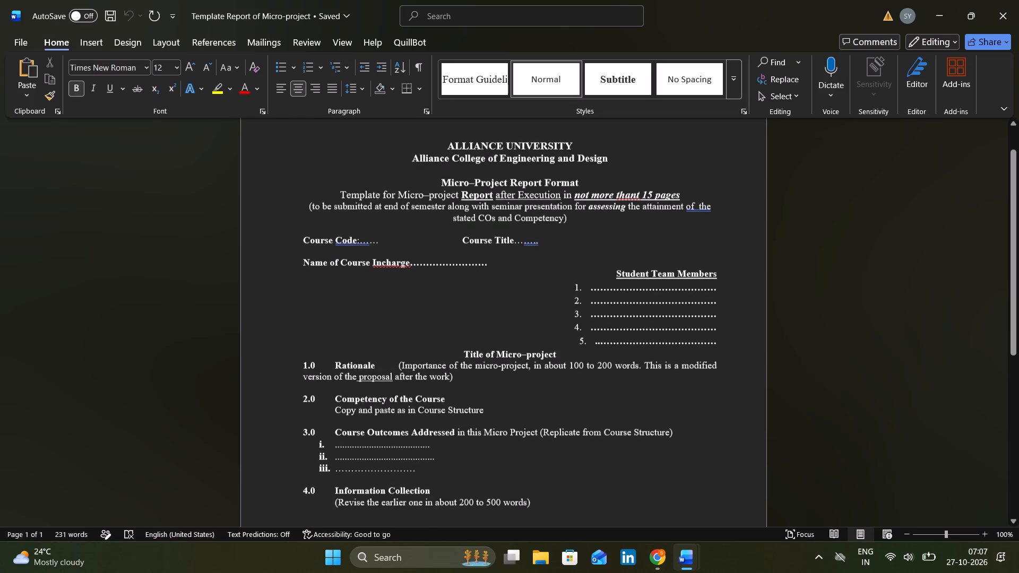
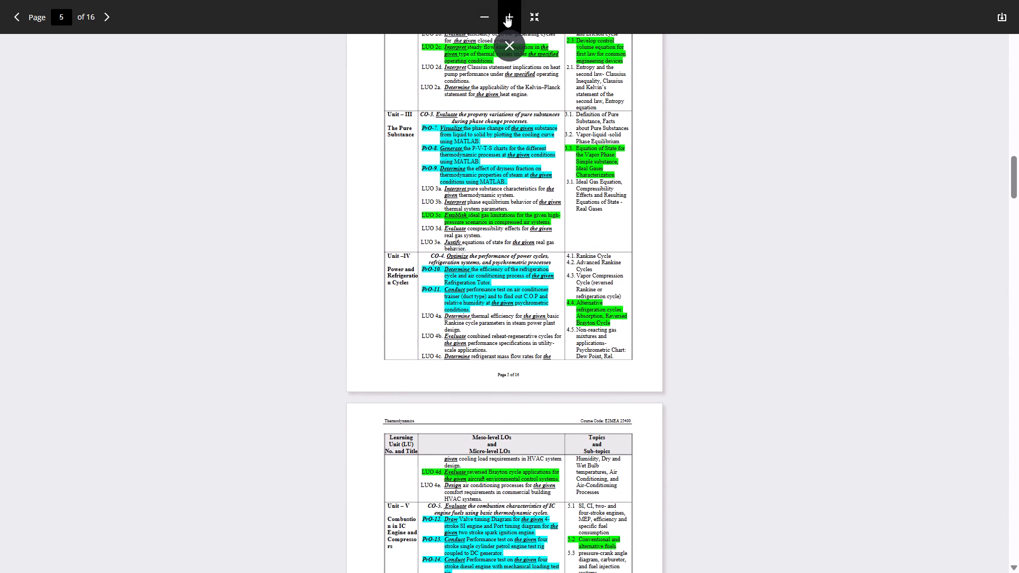
triple_click(506, 15)
left_click_drag(506, 15, 463, 247)
Examine the learning units, practicum statements and resources, working back from page 5 to the course outcomes on page 1.
scroll(463, 247, "down", 2)
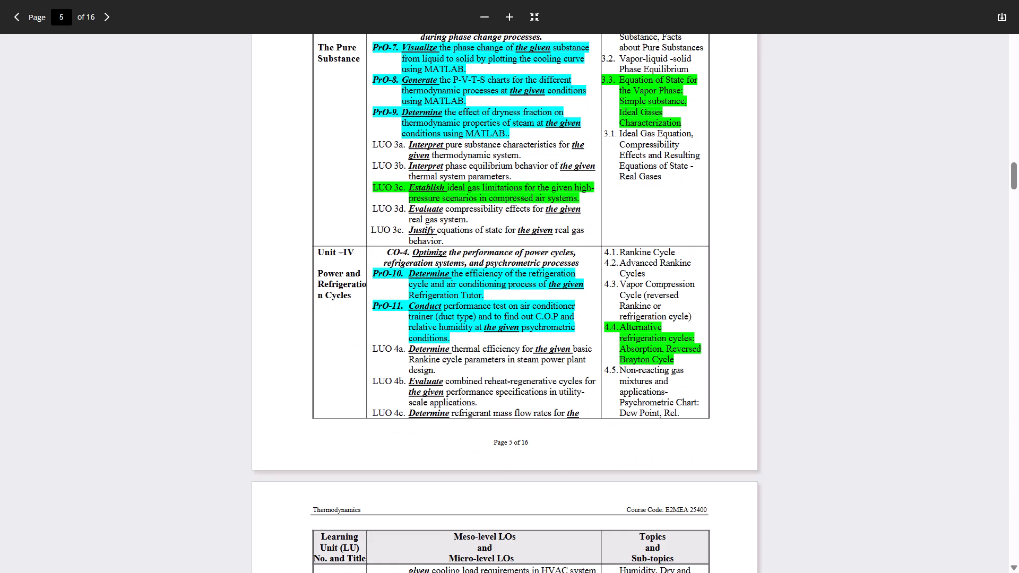
scroll(463, 247, "down", 3)
scroll(463, 247, "up", 5)
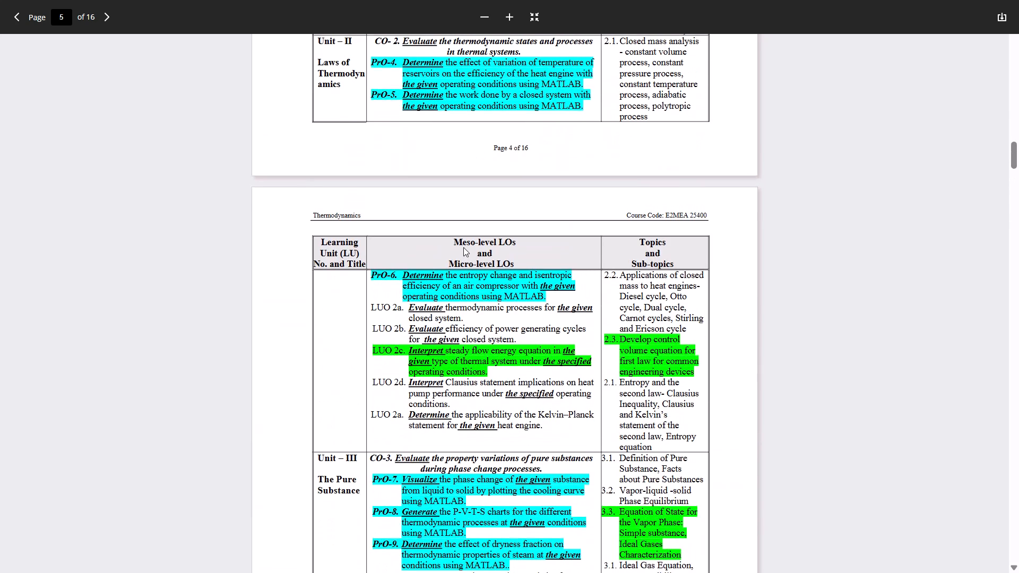
scroll(463, 247, "up", 3)
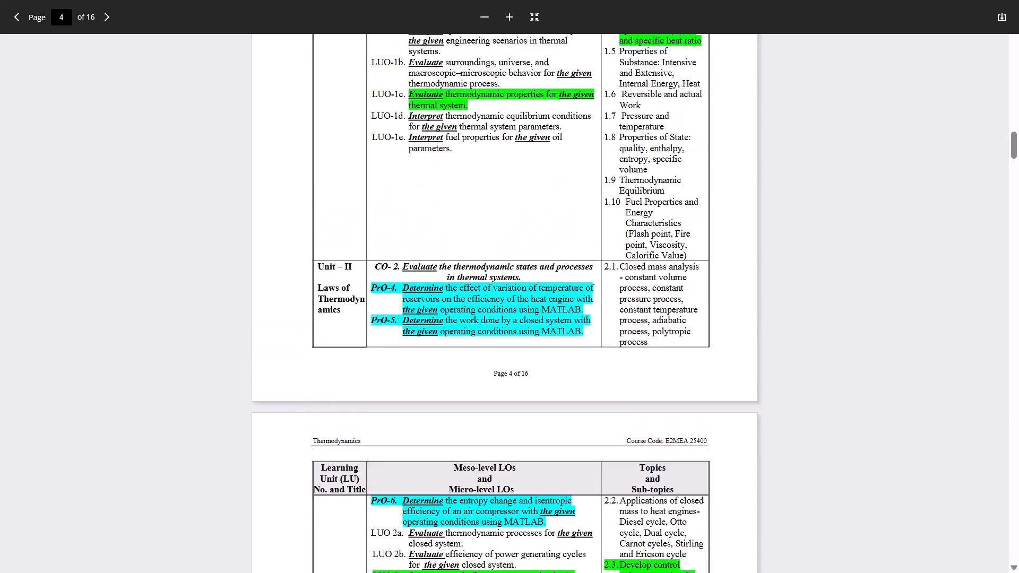
scroll(463, 247, "up", 1)
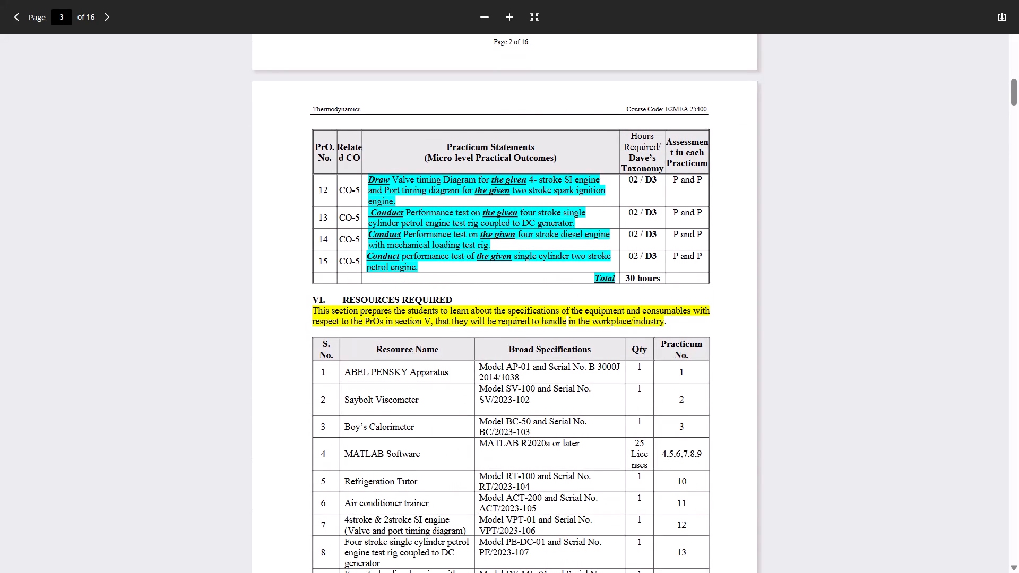
scroll(463, 247, "up", 10)
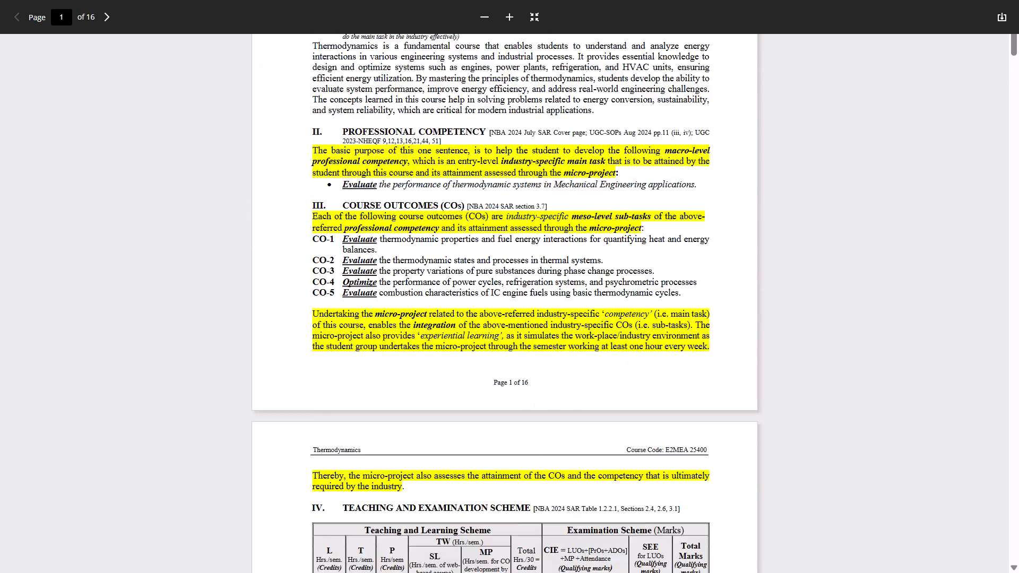
scroll(463, 247, "up", 1)
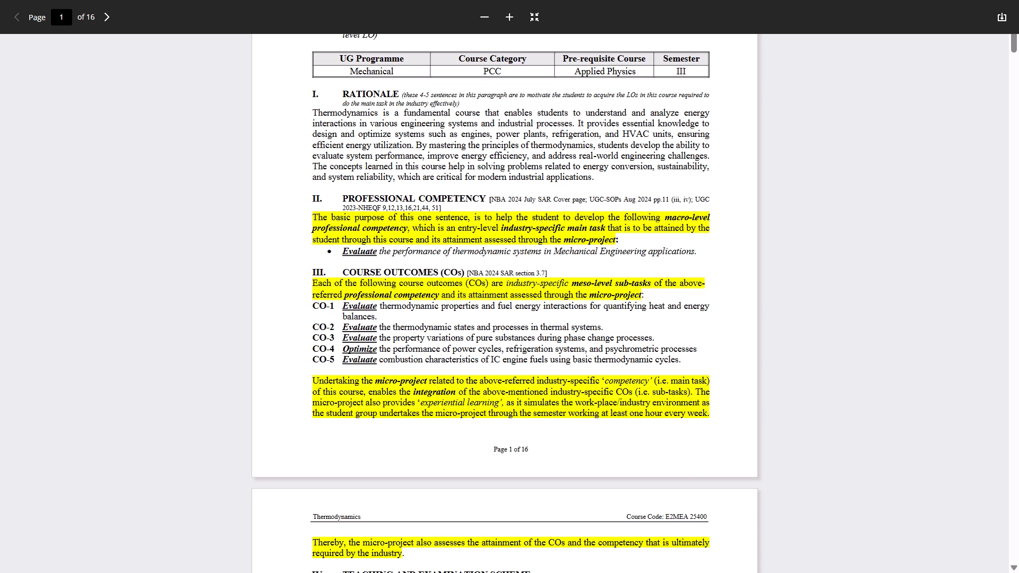
Read through the course structure PDF up to the Suggested Micro-Projects section on page 7.
scroll(380, 332, "down", 8)
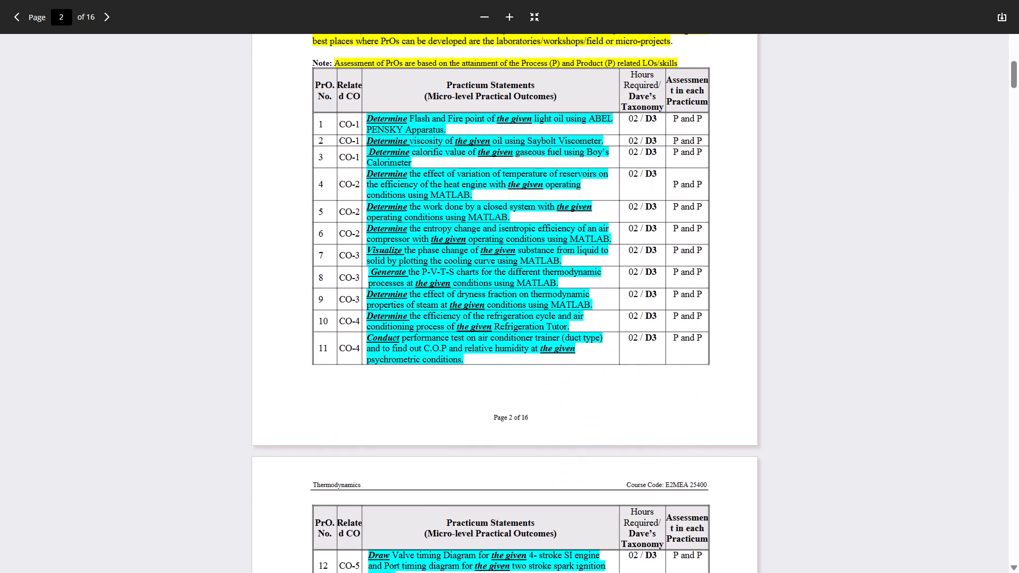
scroll(380, 332, "down", 11)
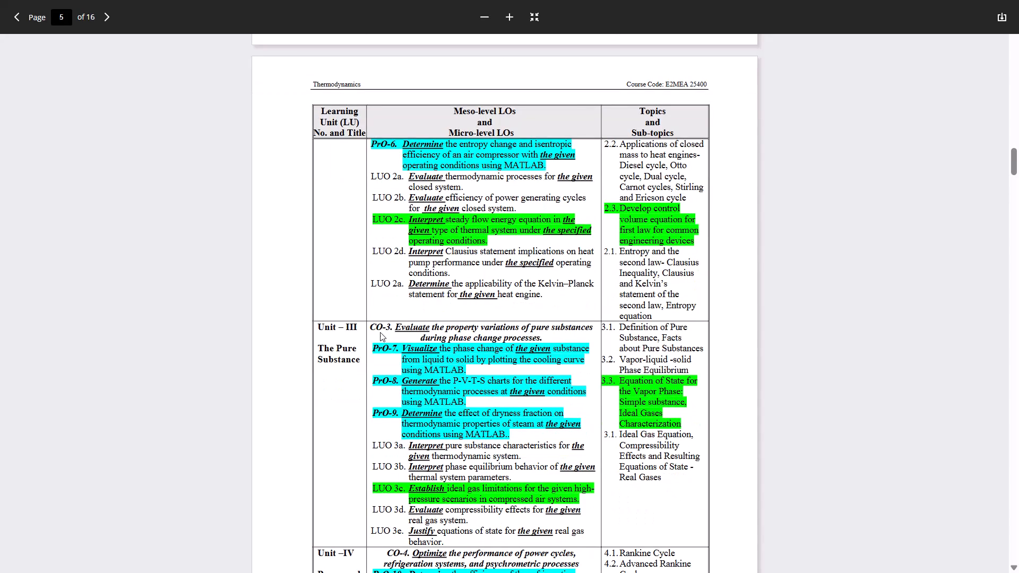
scroll(380, 332, "down", 8)
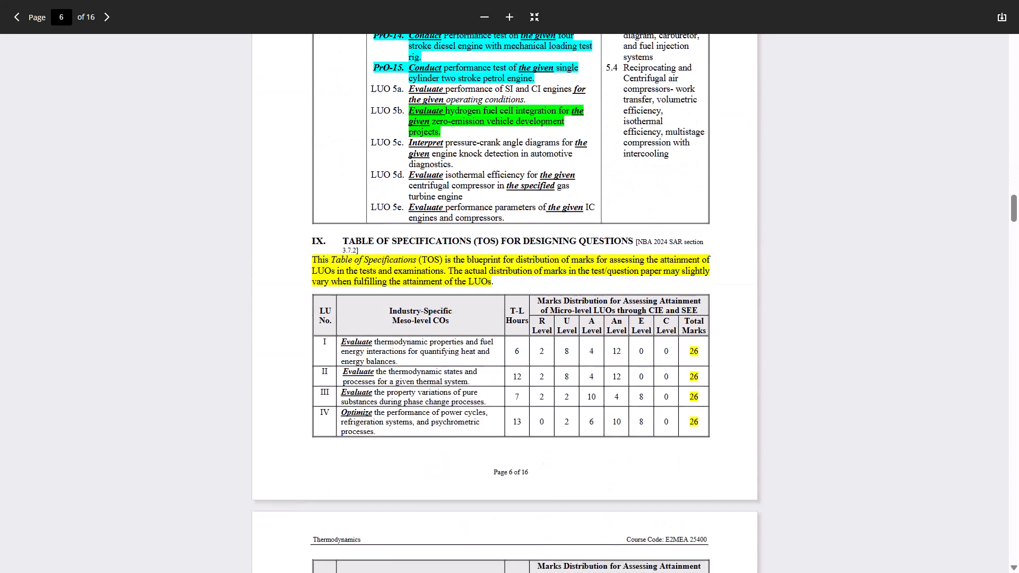
scroll(382, 324, "down", 6)
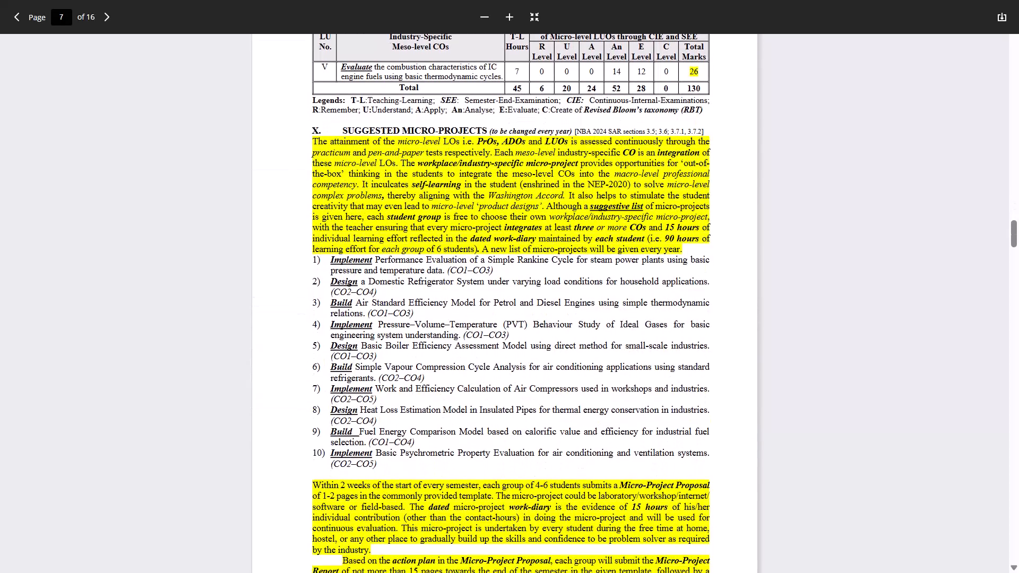
scroll(382, 324, "down", 1)
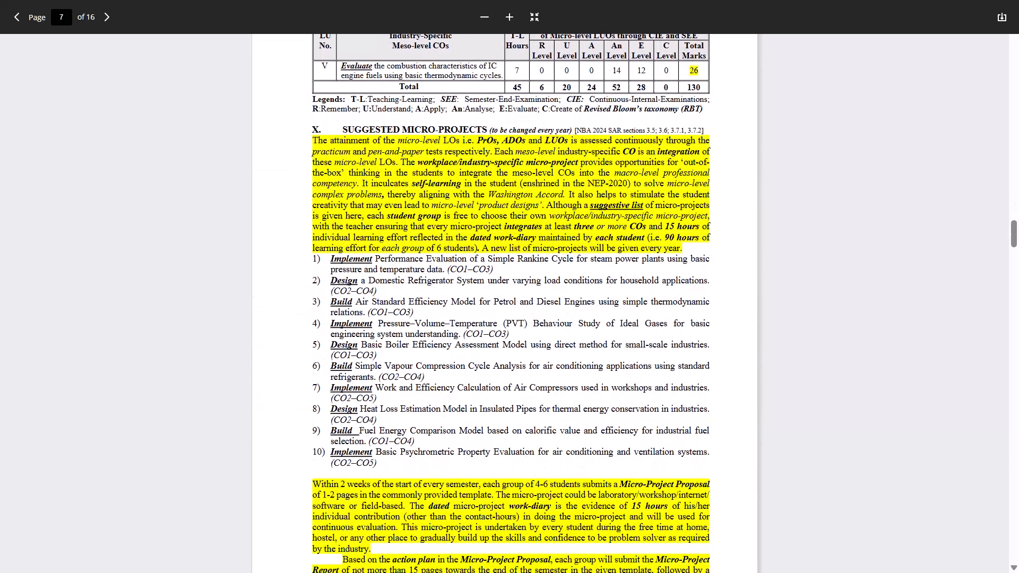
Examine the rest of the course structure PDF, from the micro-project requirements and week-by-week course plan to the last page.
scroll(382, 324, "down", 10)
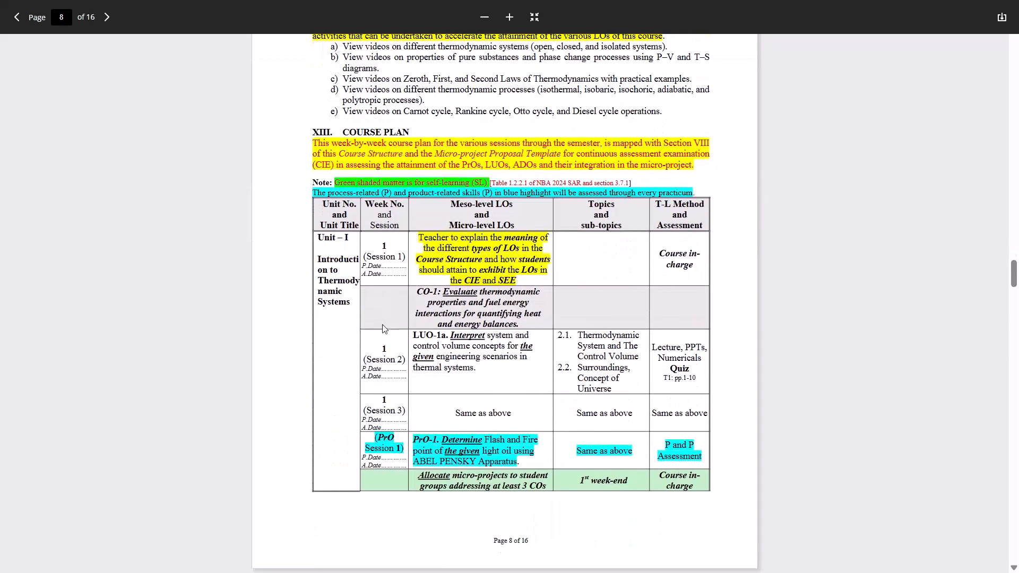
scroll(382, 324, "down", 12)
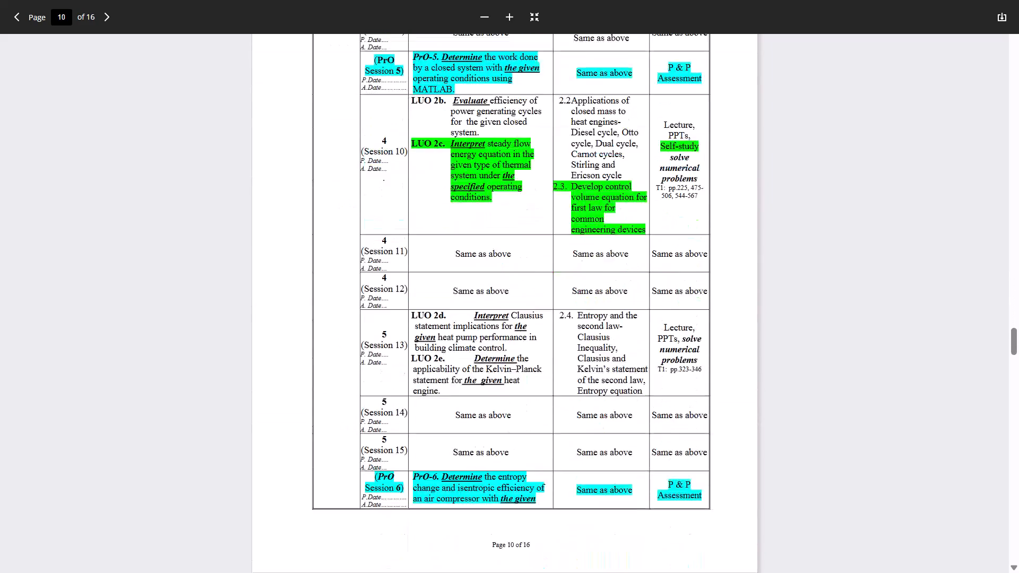
scroll(382, 324, "down", 5)
scroll(382, 324, "left", 1)
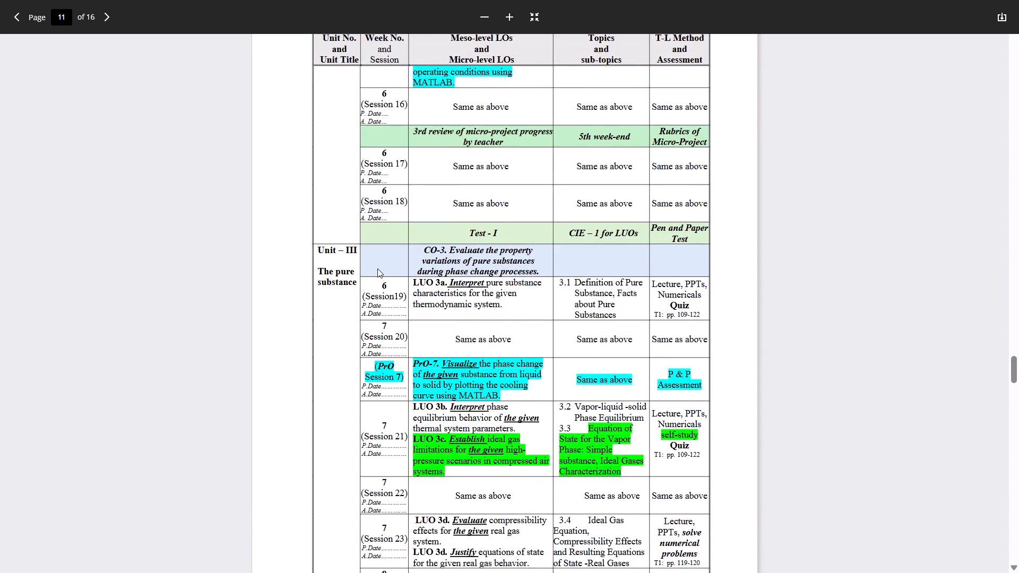
scroll(377, 268, "up", 2)
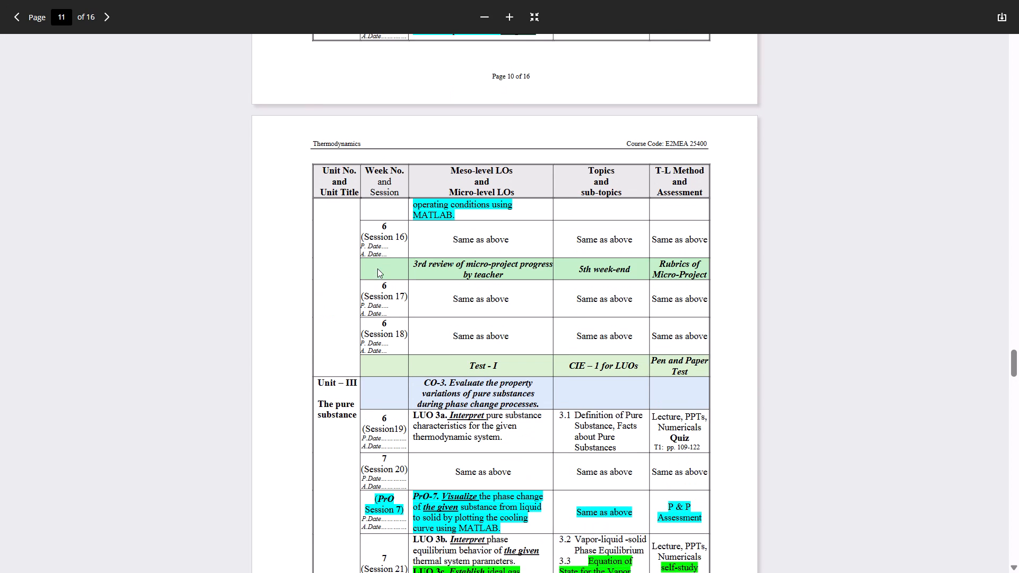
scroll(377, 268, "down", 8)
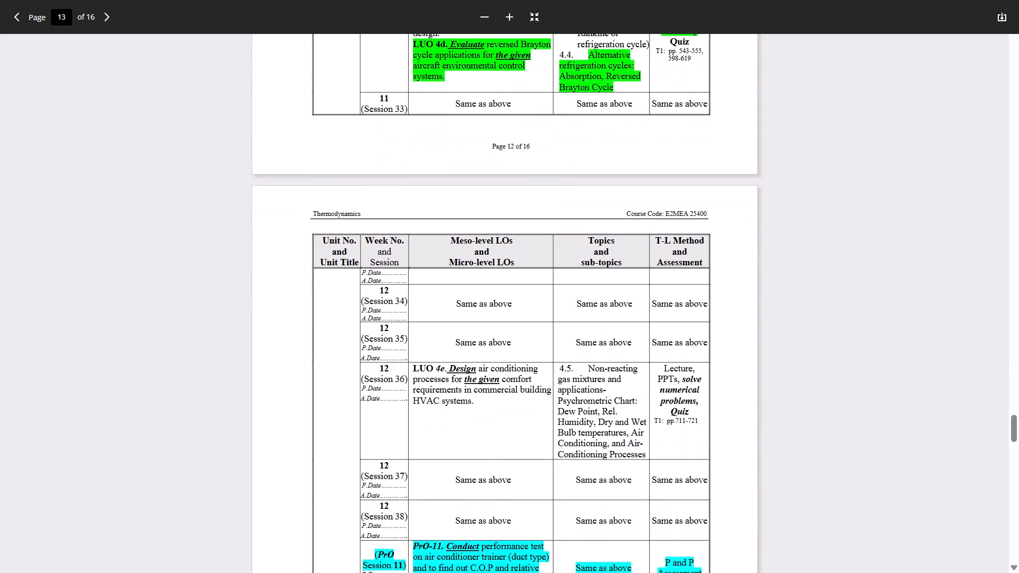
scroll(377, 268, "down", 9)
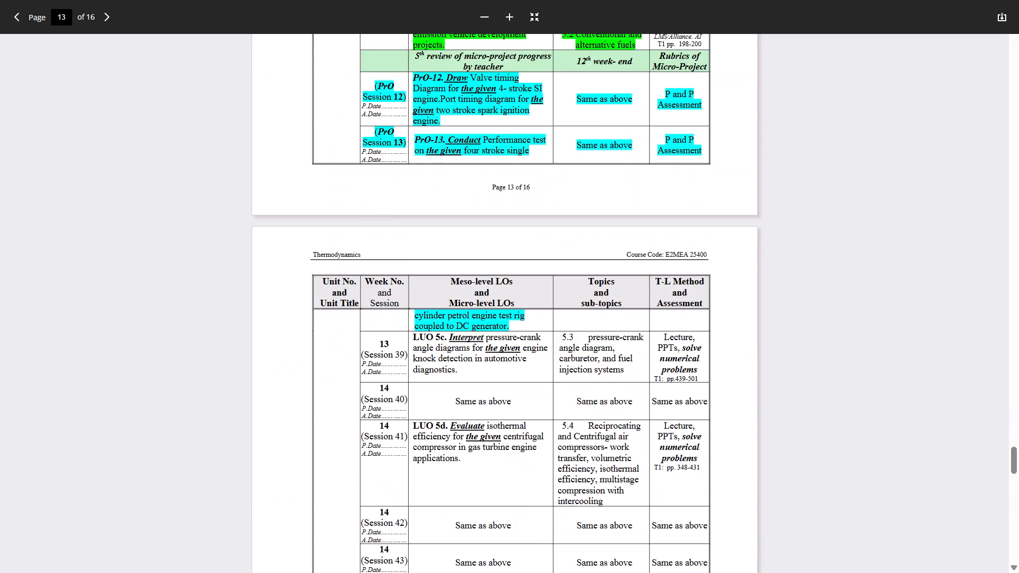
scroll(377, 268, "down", 5)
scroll(377, 268, "up", 2)
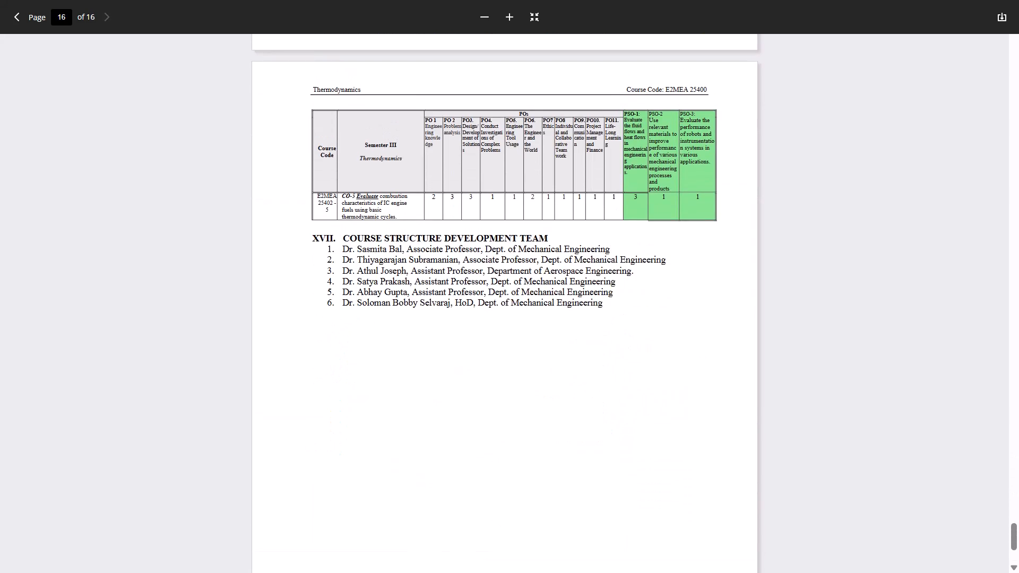
scroll(377, 268, "up", 4)
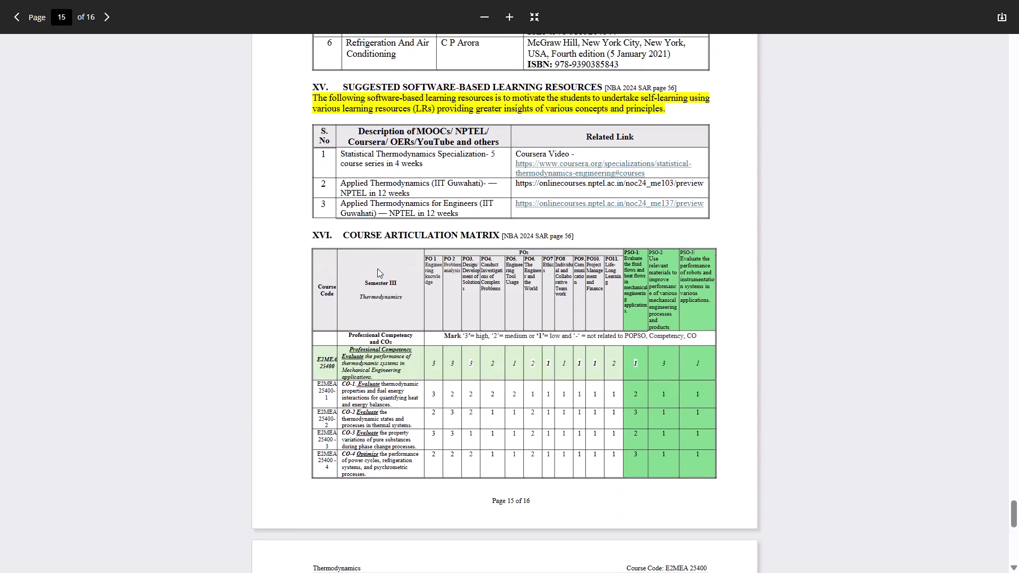
scroll(377, 268, "up", 13)
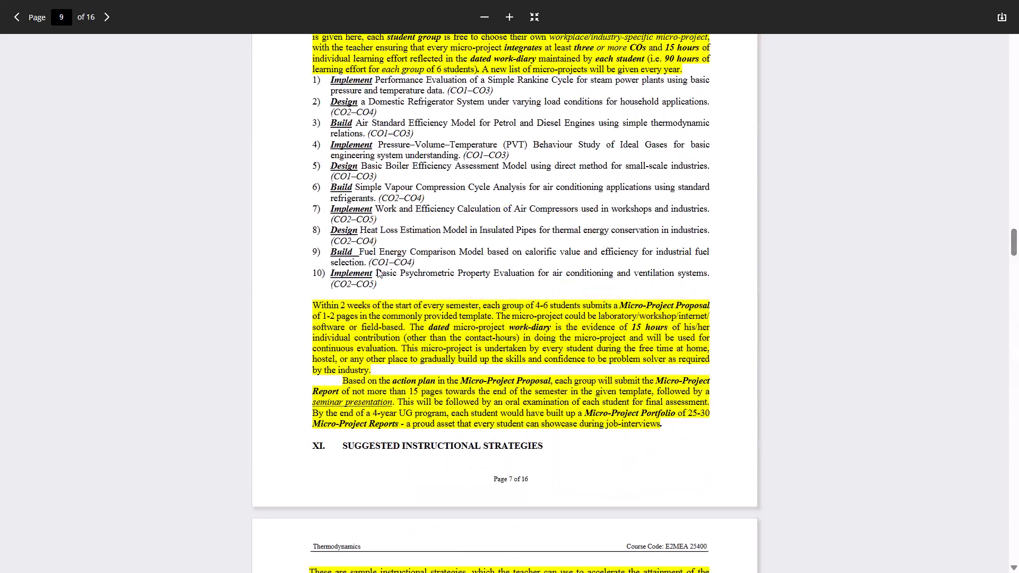
scroll(377, 268, "up", 5)
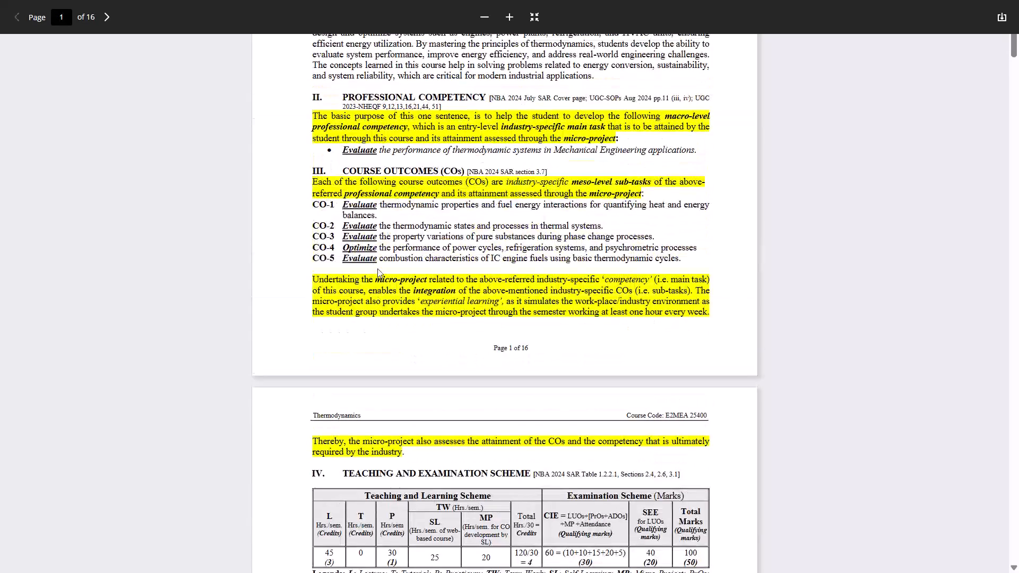
scroll(377, 268, "up", 2)
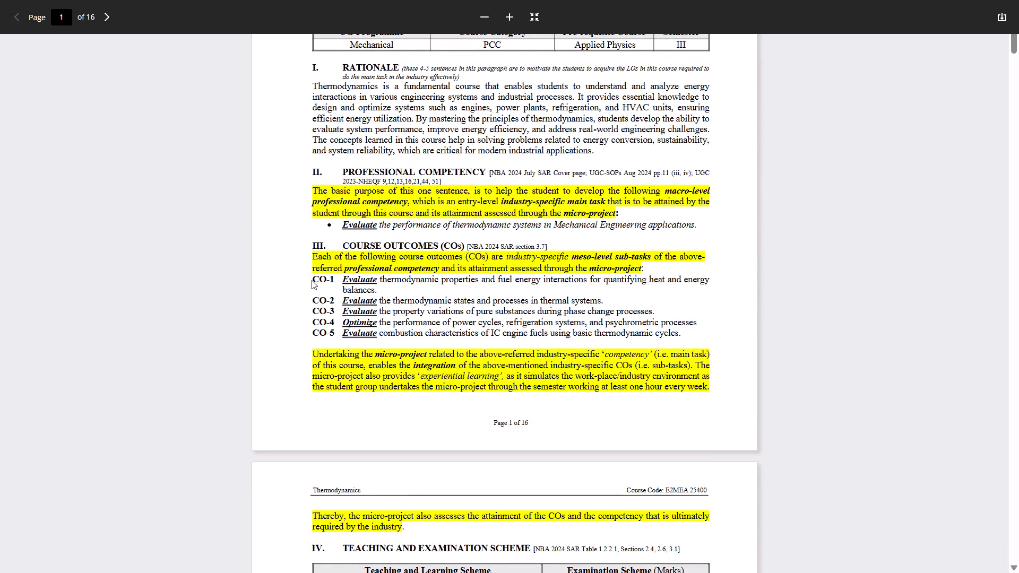
left_click_drag(310, 278, 382, 335)
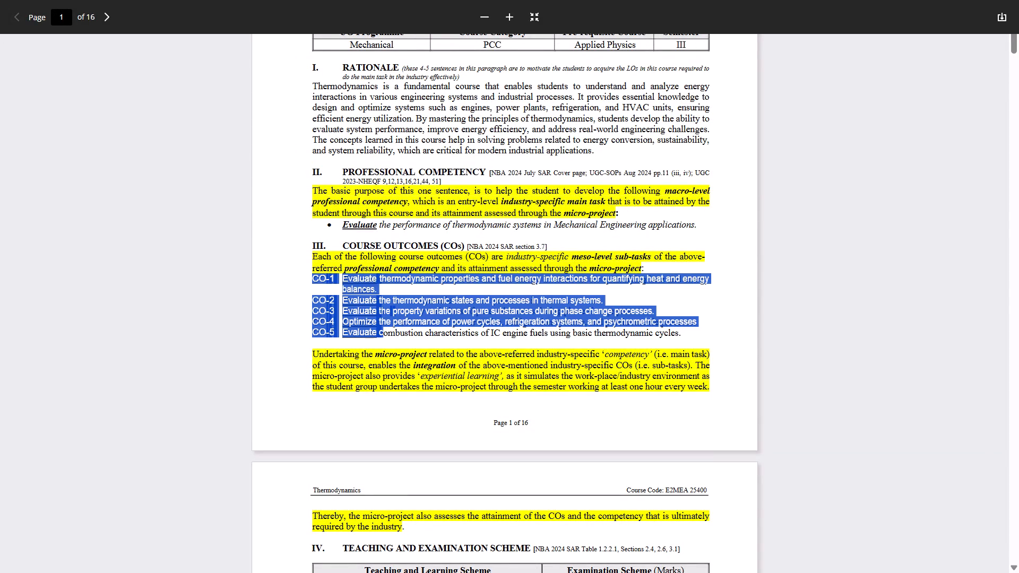
left_click_drag(382, 335, 697, 353)
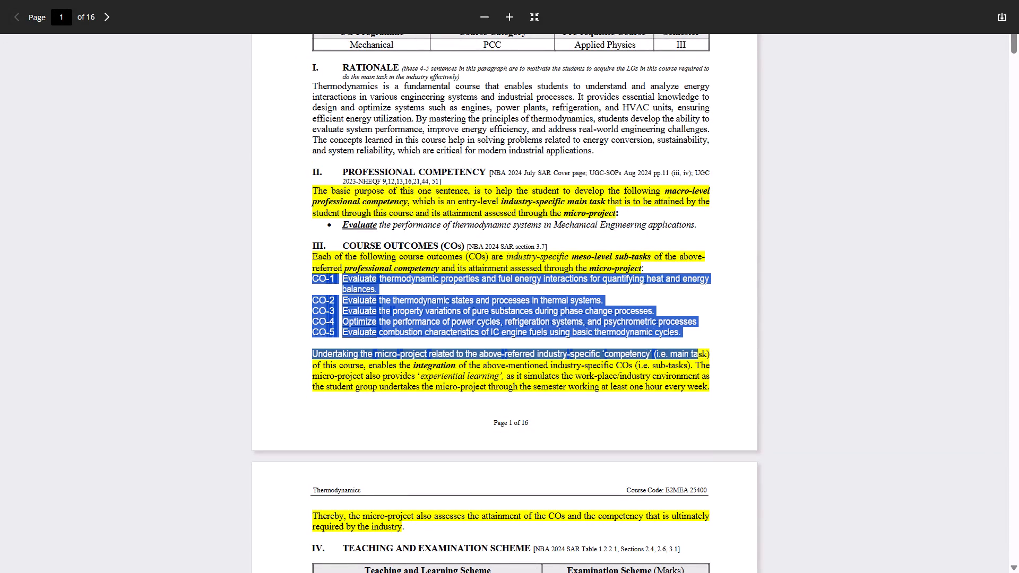
left_click_drag(697, 353, 690, 342)
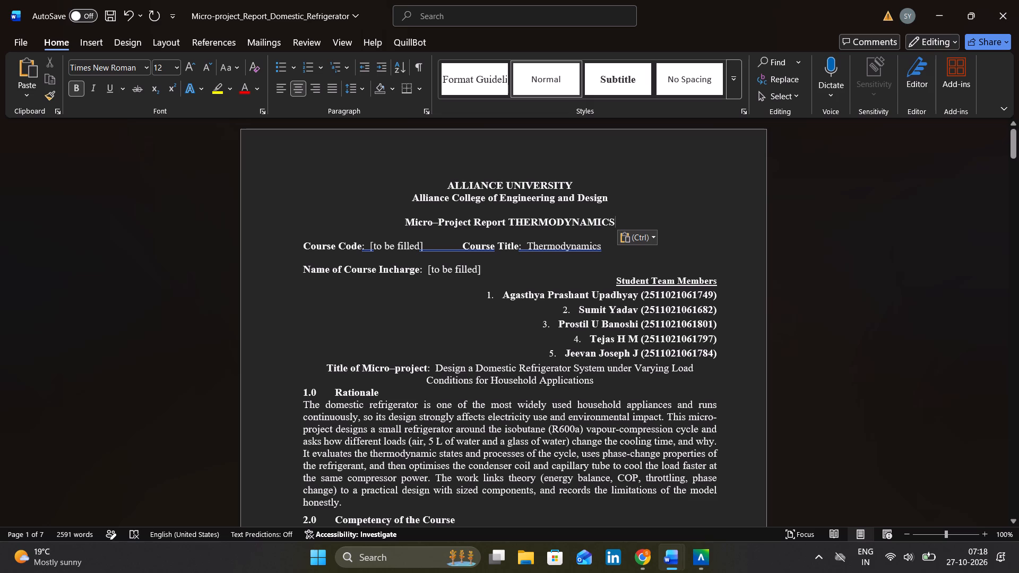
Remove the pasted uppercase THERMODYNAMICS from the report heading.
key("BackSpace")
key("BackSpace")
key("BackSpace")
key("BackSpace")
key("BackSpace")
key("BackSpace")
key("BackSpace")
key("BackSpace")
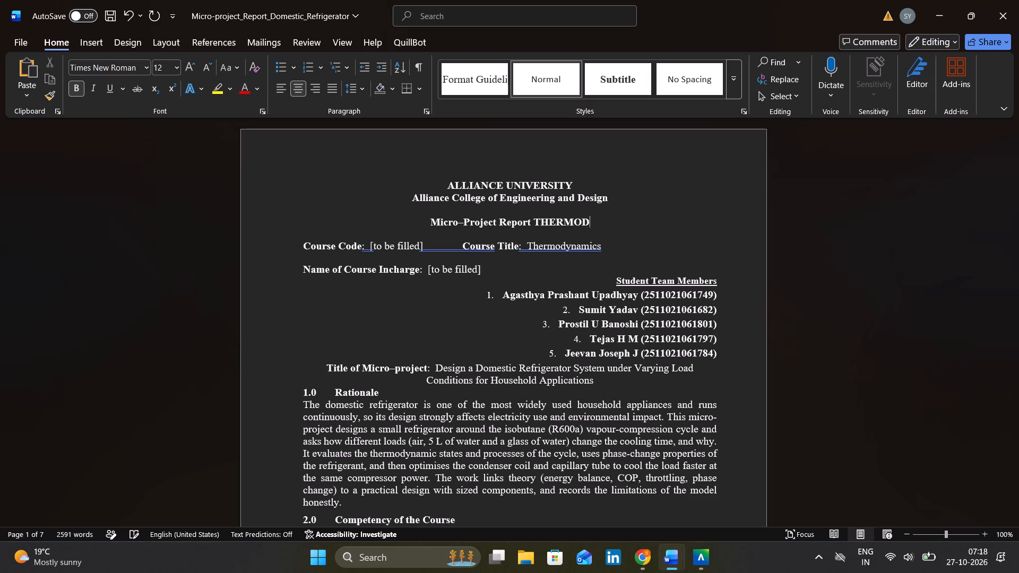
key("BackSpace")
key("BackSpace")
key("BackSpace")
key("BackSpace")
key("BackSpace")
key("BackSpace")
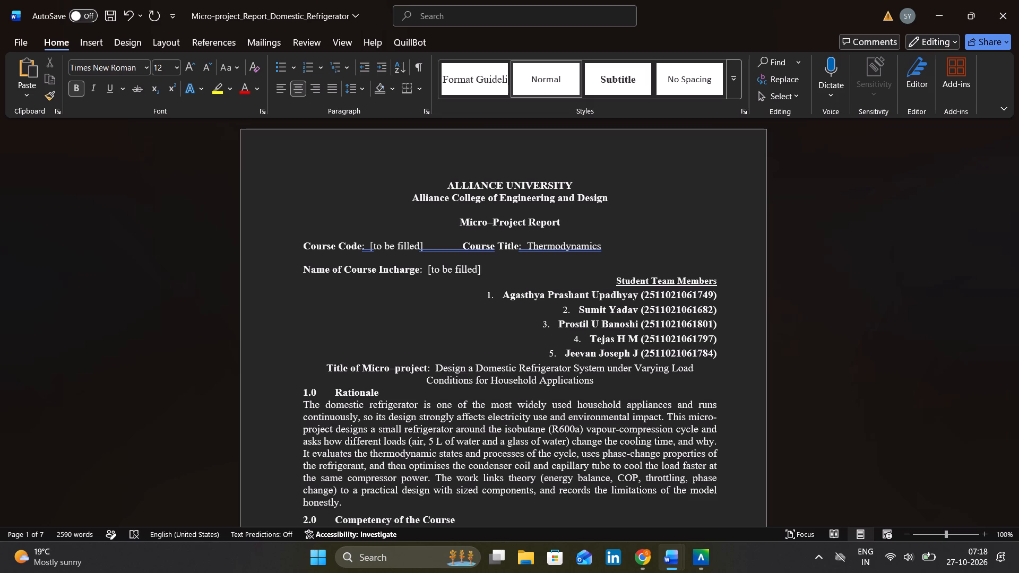
Add "Thermodynamics" in title case after "Micro–Project Report" in the heading.
key("t")
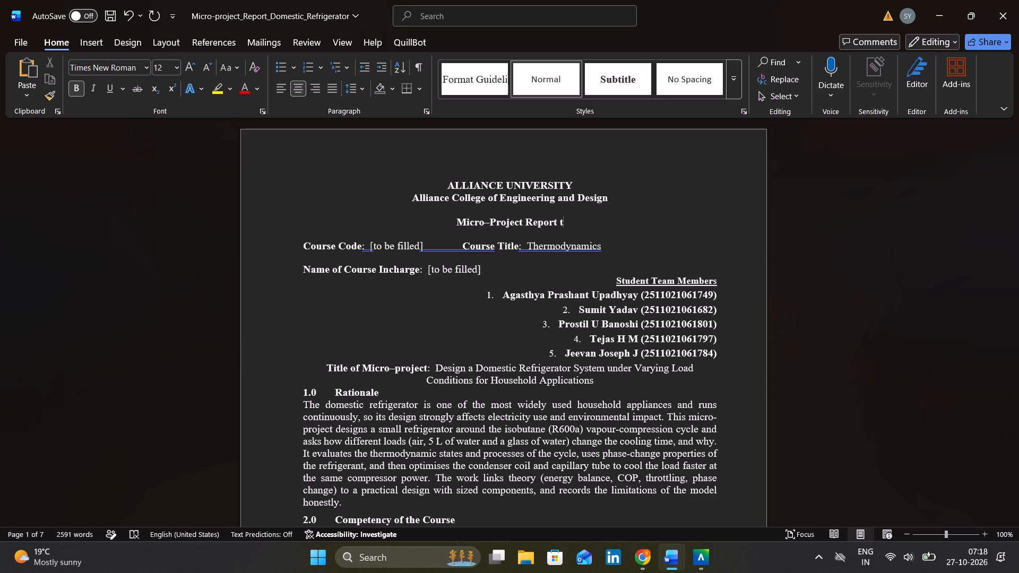
key("BackSpace")
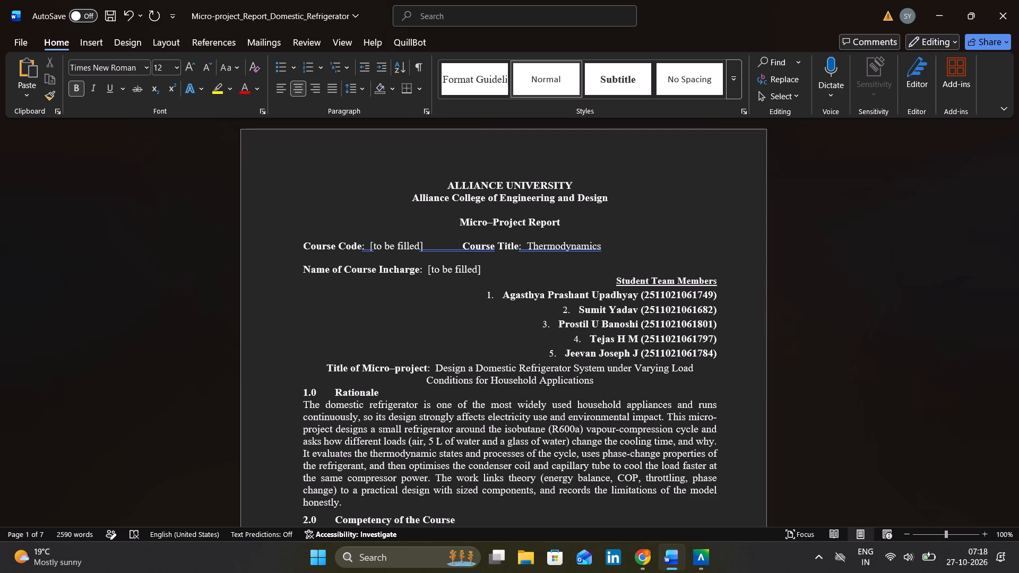
key("shift+t")
type("hermodynamics")
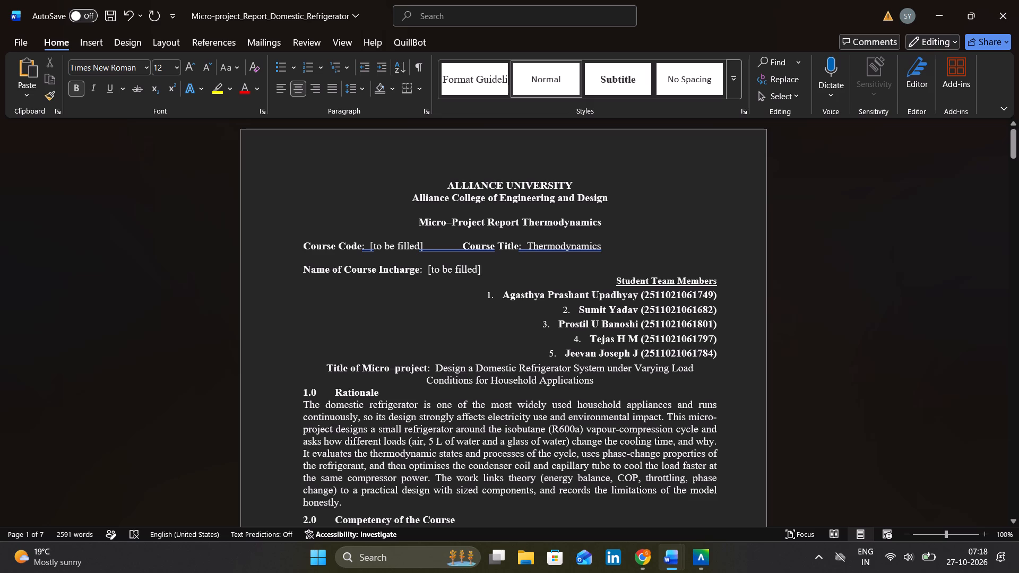
Delete the "[to be filled]" placeholder after "Course Code:" and one tab gap before "Course Title".
left_click(429, 250)
key("BackSpace")
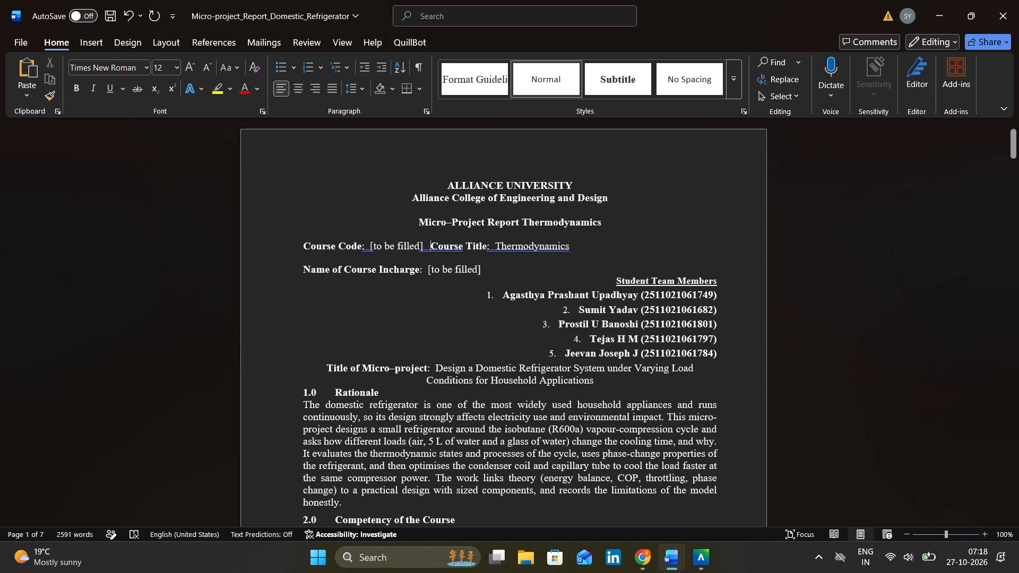
key("BackSpace")
key("BackSpace")
key("BackSpace")
key("BackSpace")
key("BackSpace")
key("BackSpace")
key("BackSpace")
key("BackSpace")
key("BackSpace")
key("BackSpace")
key("BackSpace")
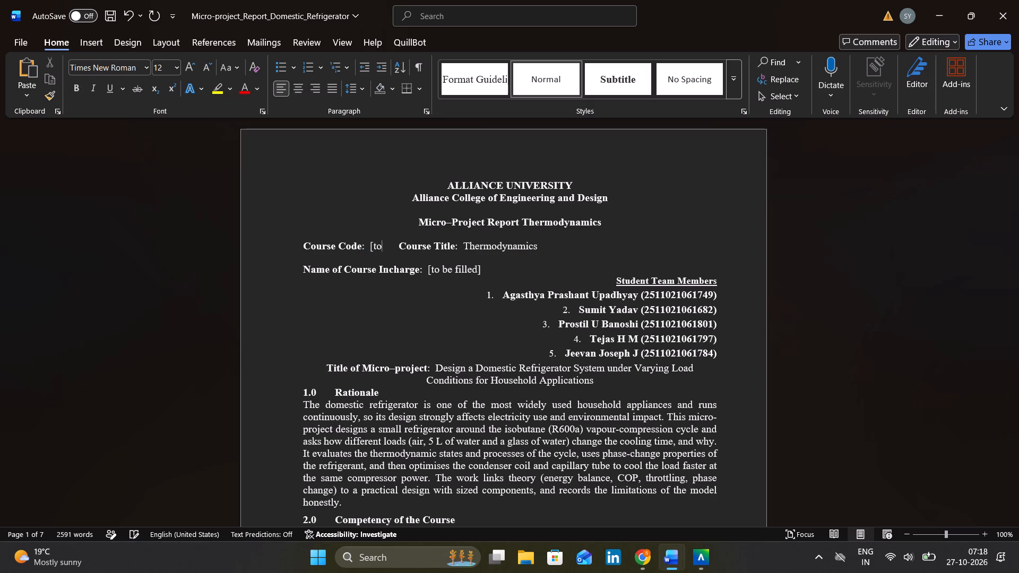
key("BackSpace")
key("BackSpace")
key("BackSpace")
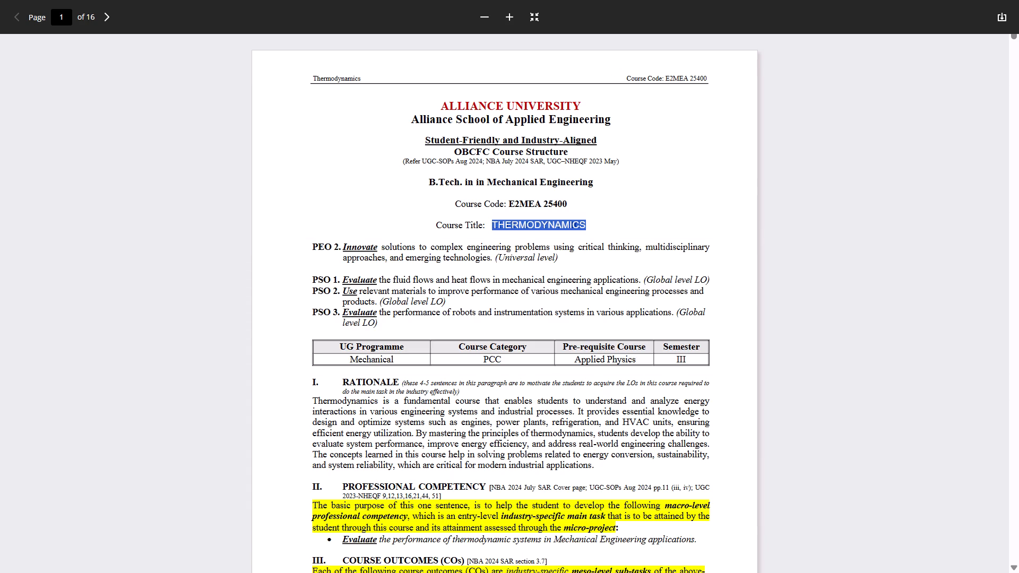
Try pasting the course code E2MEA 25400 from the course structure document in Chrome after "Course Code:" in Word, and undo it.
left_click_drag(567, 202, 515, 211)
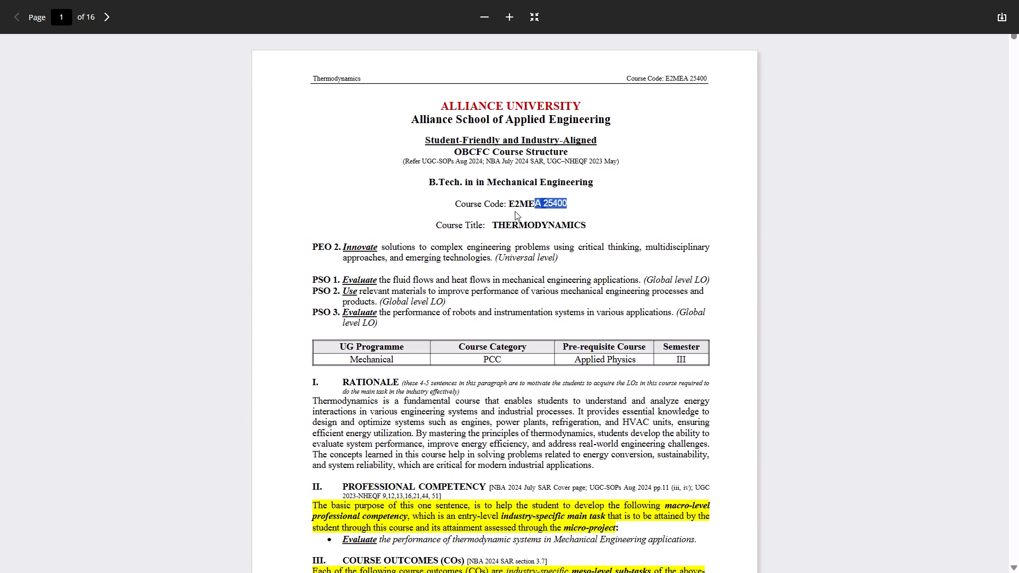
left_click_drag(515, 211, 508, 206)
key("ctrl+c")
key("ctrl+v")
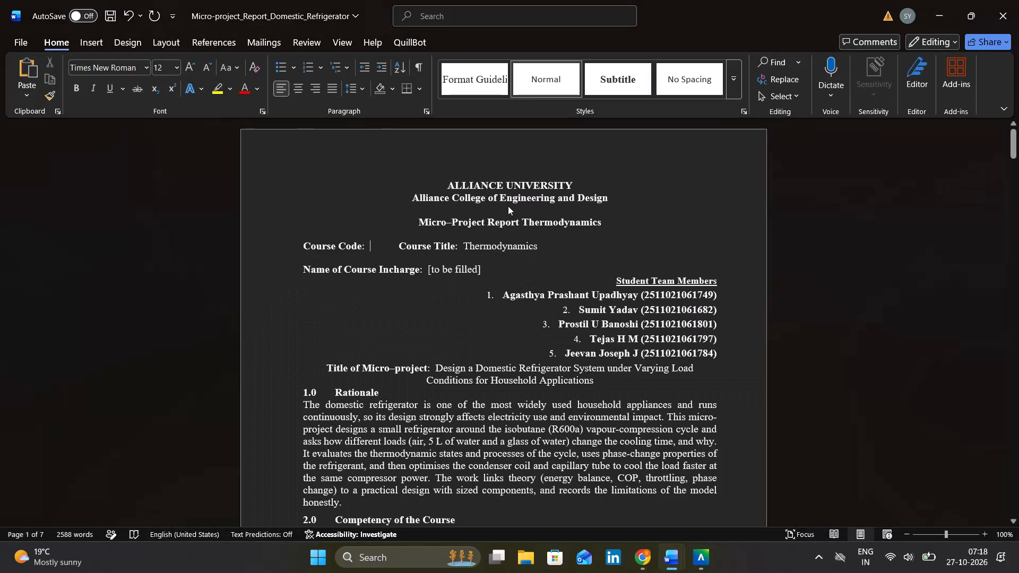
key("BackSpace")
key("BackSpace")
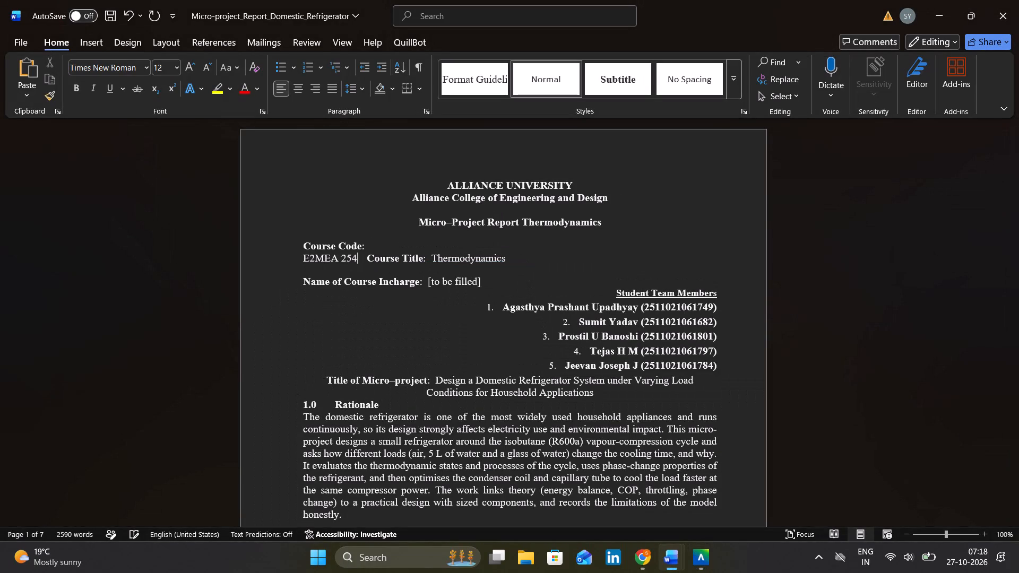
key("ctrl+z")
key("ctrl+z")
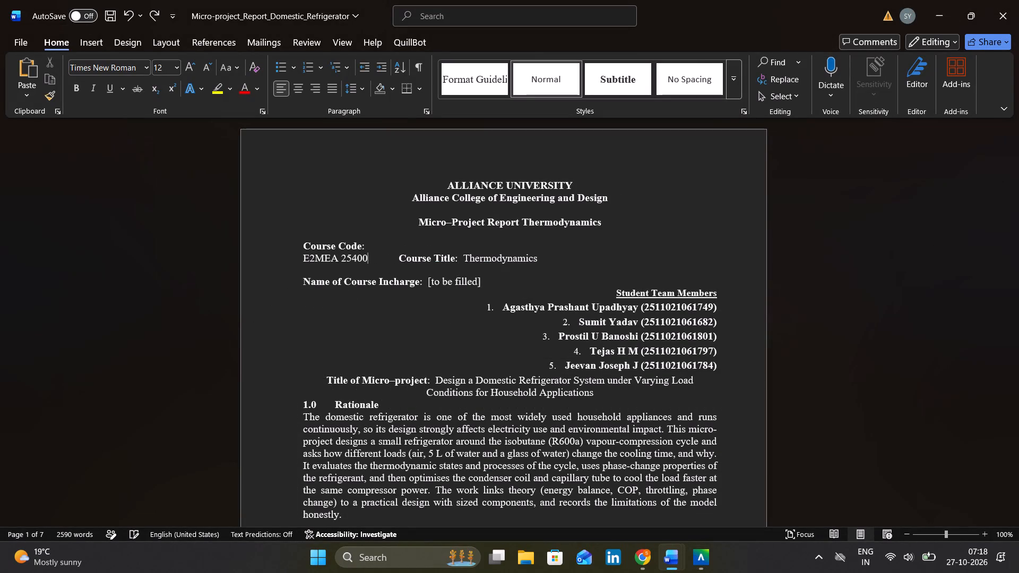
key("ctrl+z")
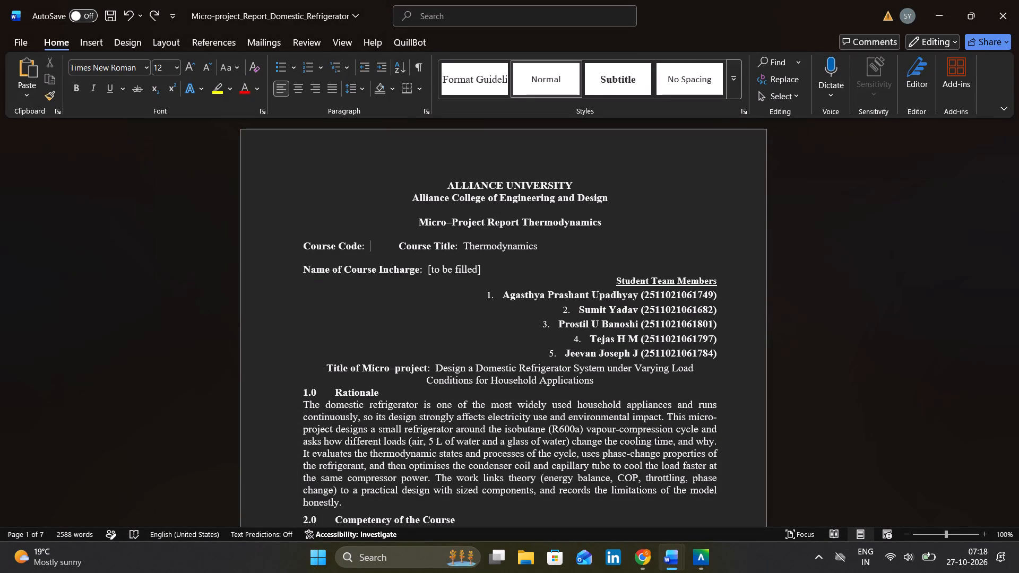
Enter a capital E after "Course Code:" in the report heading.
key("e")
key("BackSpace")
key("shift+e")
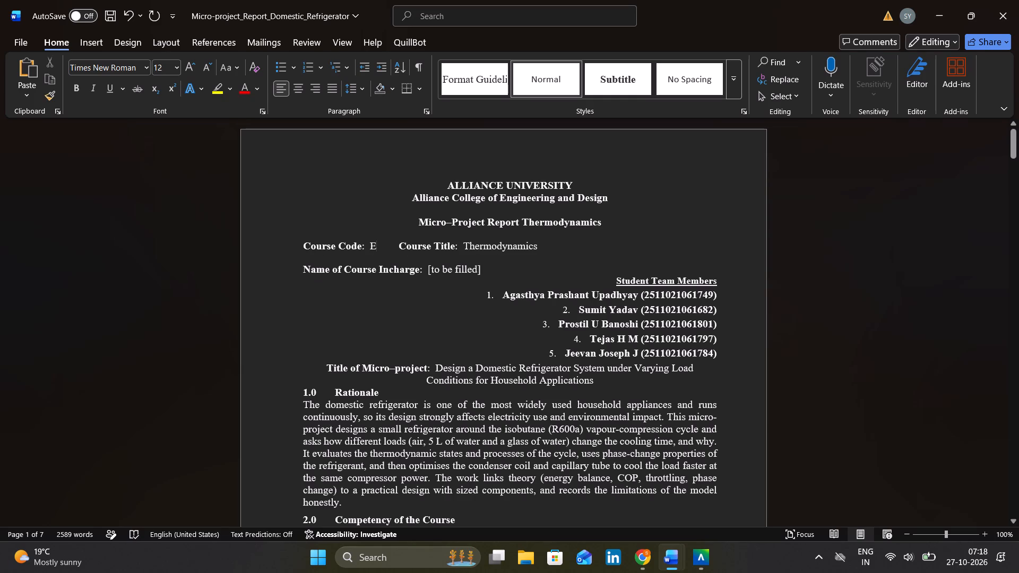
Widen the gap between the course code and "Course Title" with 13 extra spaces.
left_click(398, 246)
key("space")
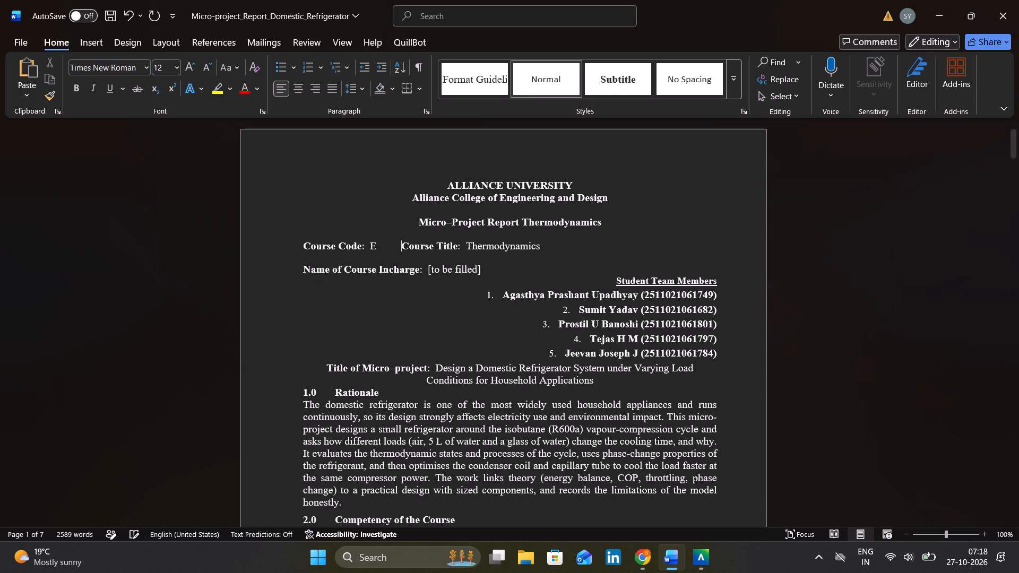
key("space")
key("space")
key("space")
key("space")
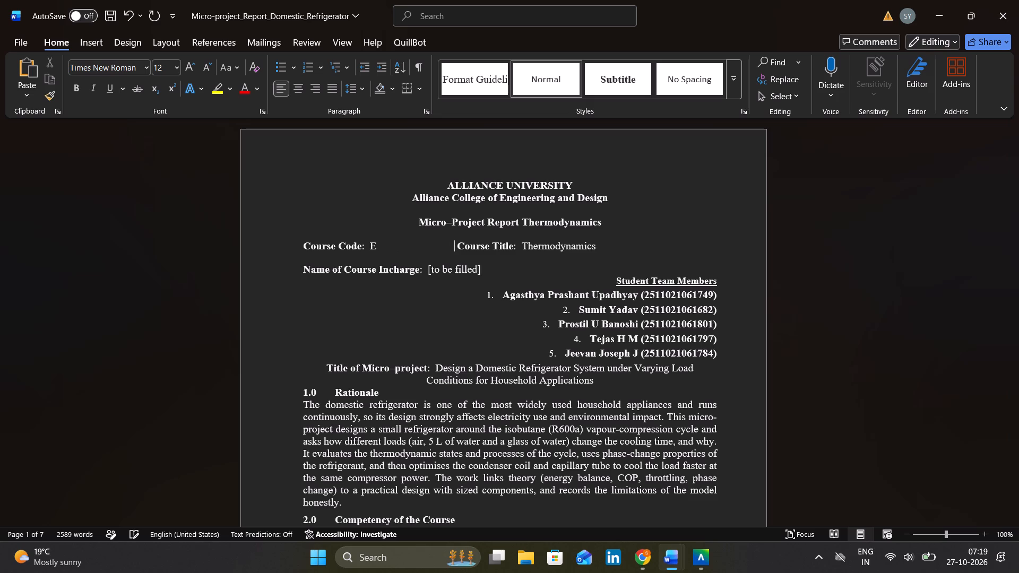
key("space")
key("space")
key("space")
key("space")
key("space")
key("space")
key("space")
key("space")
key("space")
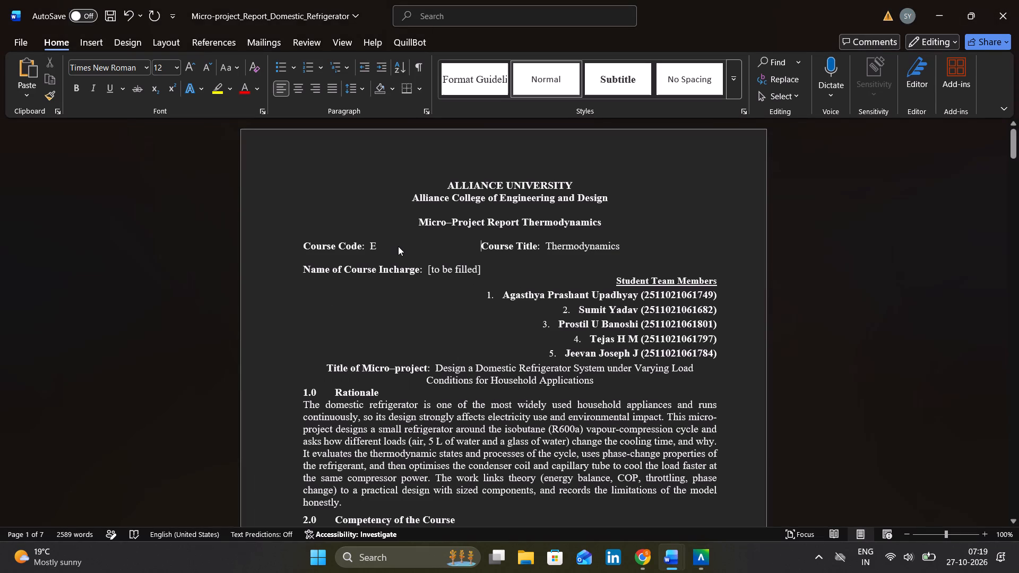
key("BackSpace")
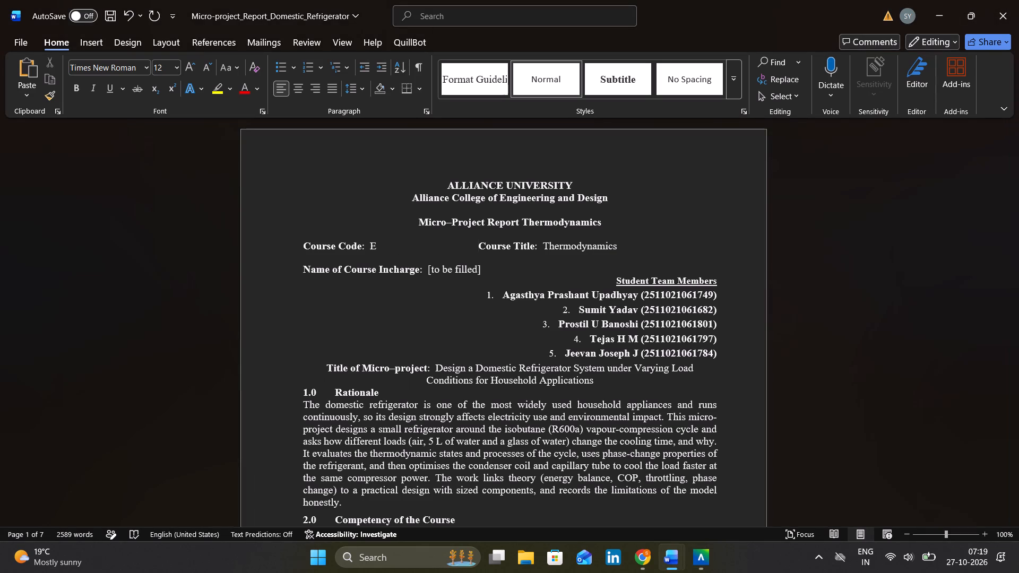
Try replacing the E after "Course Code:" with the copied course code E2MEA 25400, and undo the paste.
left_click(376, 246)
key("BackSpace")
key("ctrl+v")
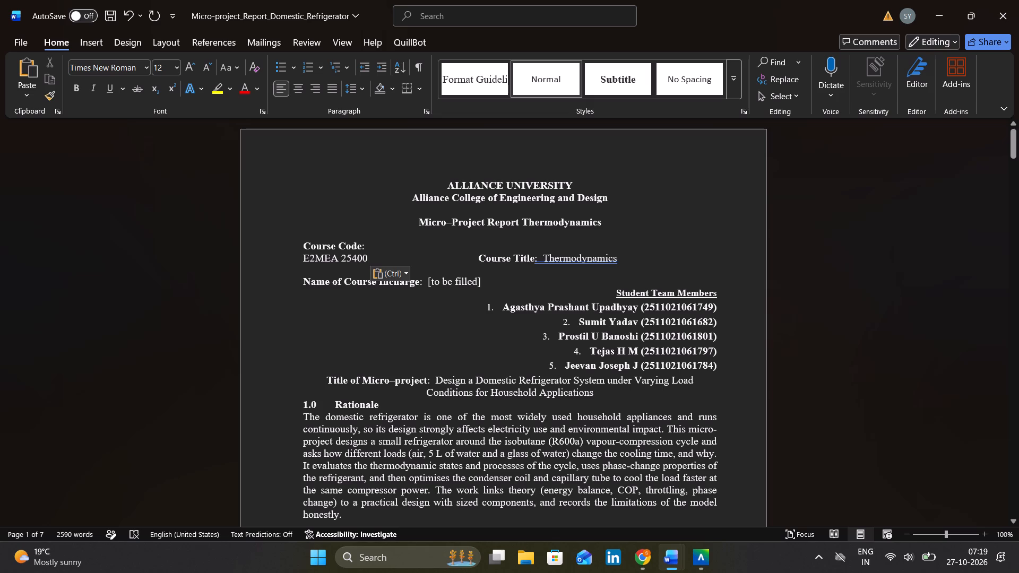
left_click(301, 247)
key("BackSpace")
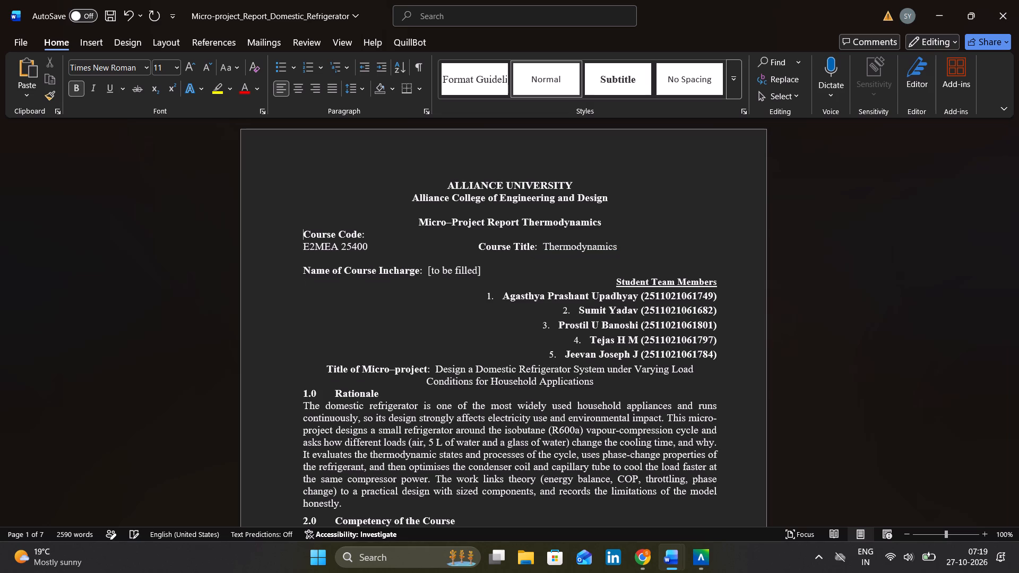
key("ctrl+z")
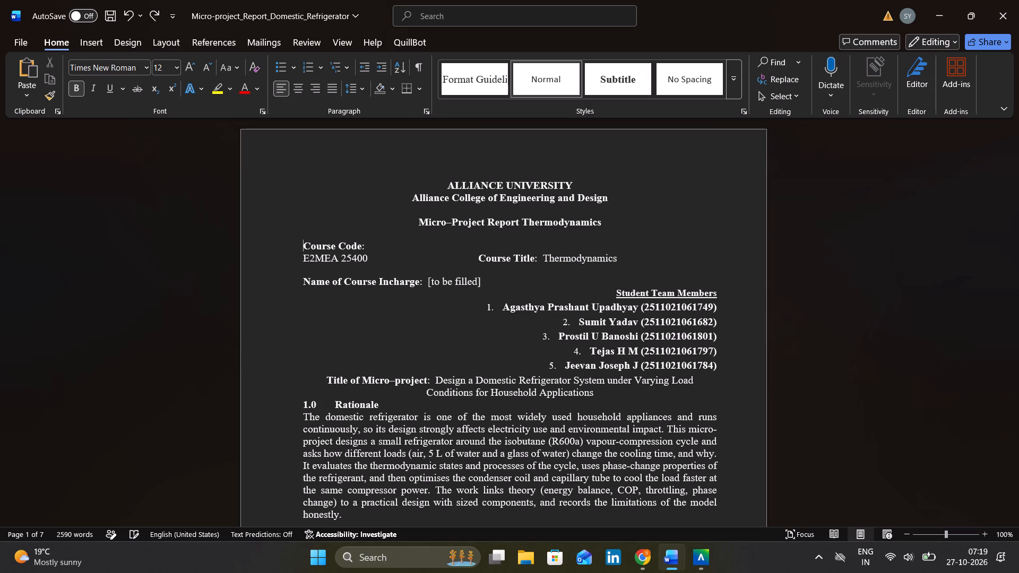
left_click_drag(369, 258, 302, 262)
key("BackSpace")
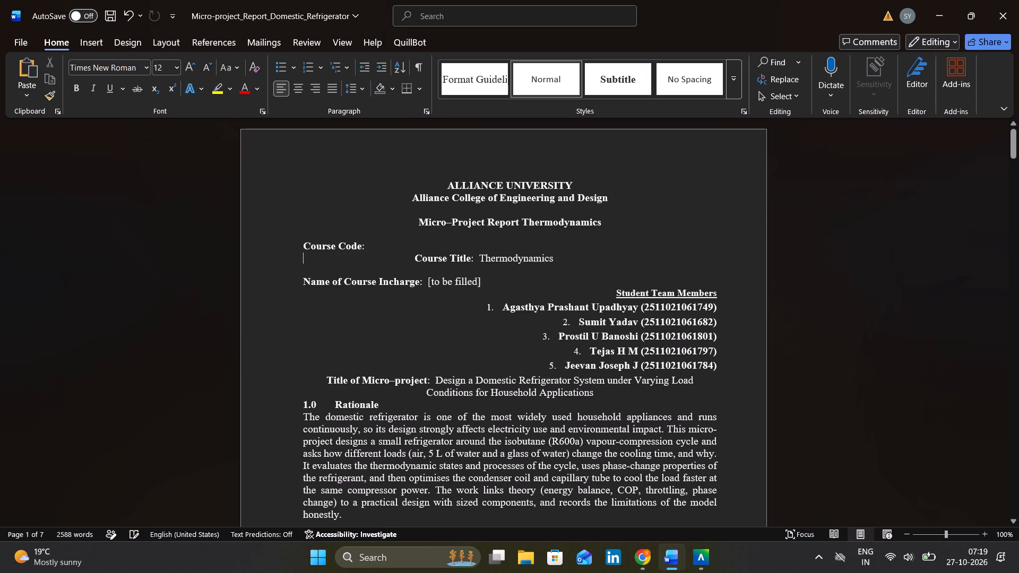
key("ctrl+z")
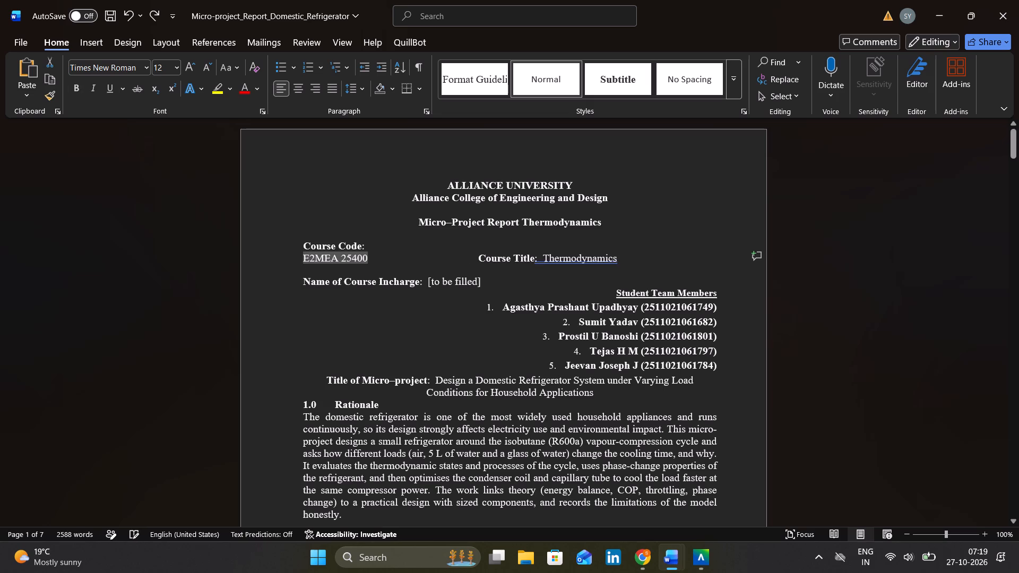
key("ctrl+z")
Enter the course code E2MEA 25400 after "Course Code:", checking it against the course structure document.
key("shift+e")
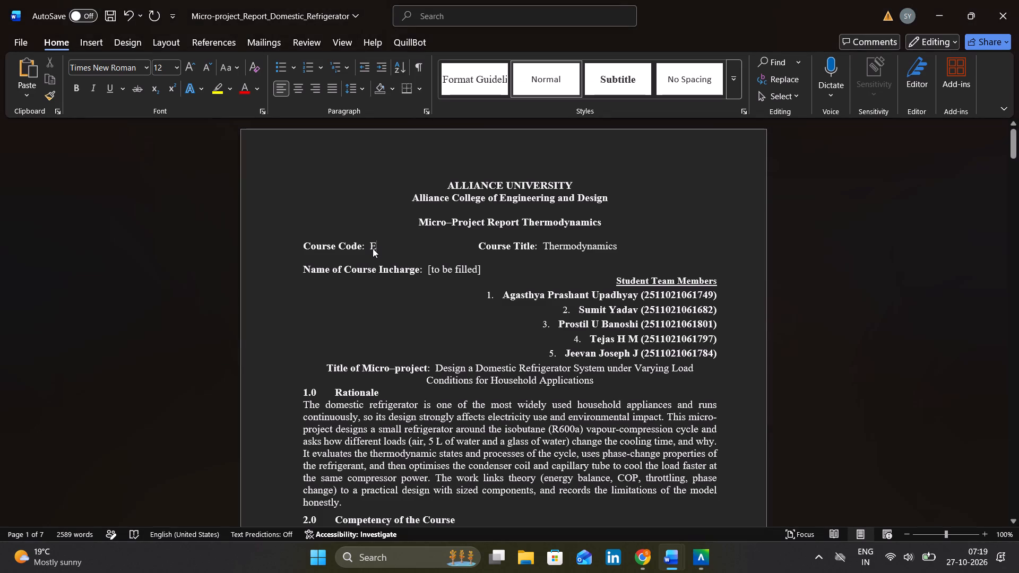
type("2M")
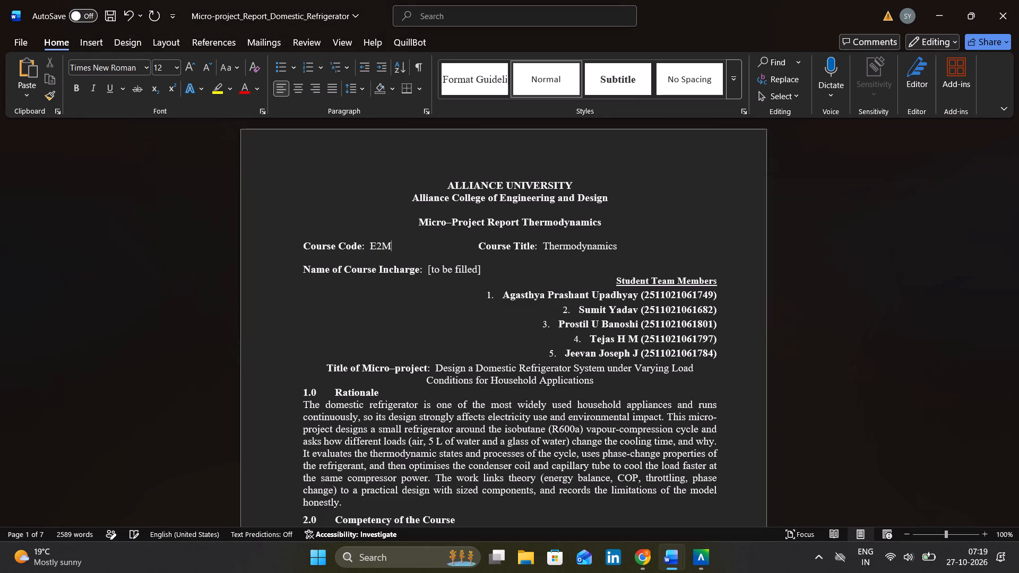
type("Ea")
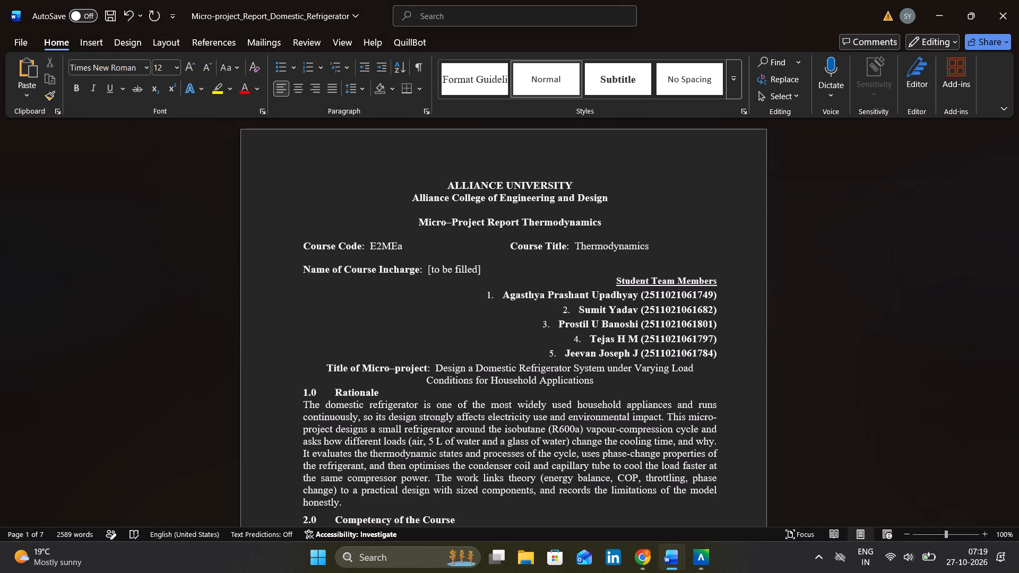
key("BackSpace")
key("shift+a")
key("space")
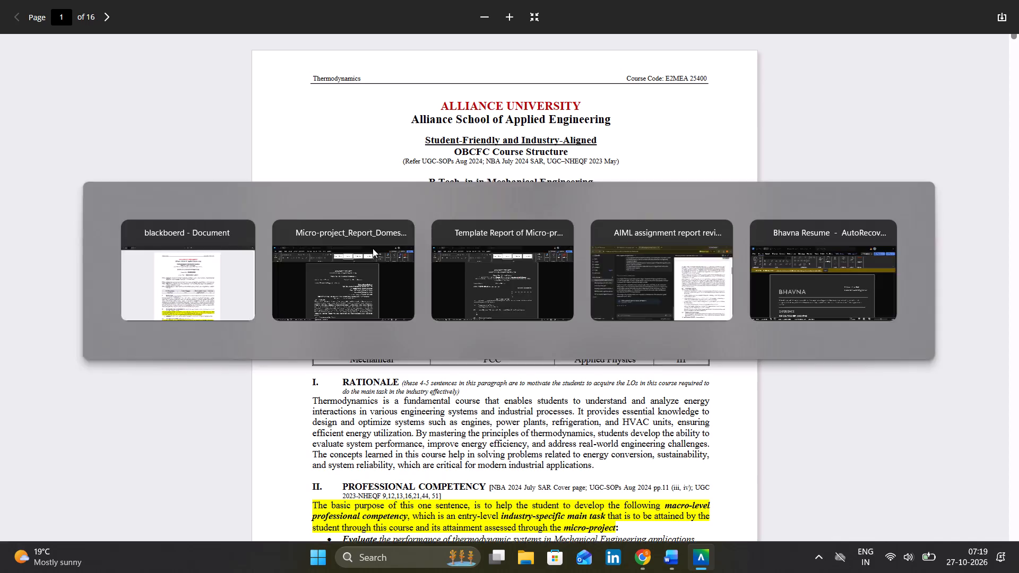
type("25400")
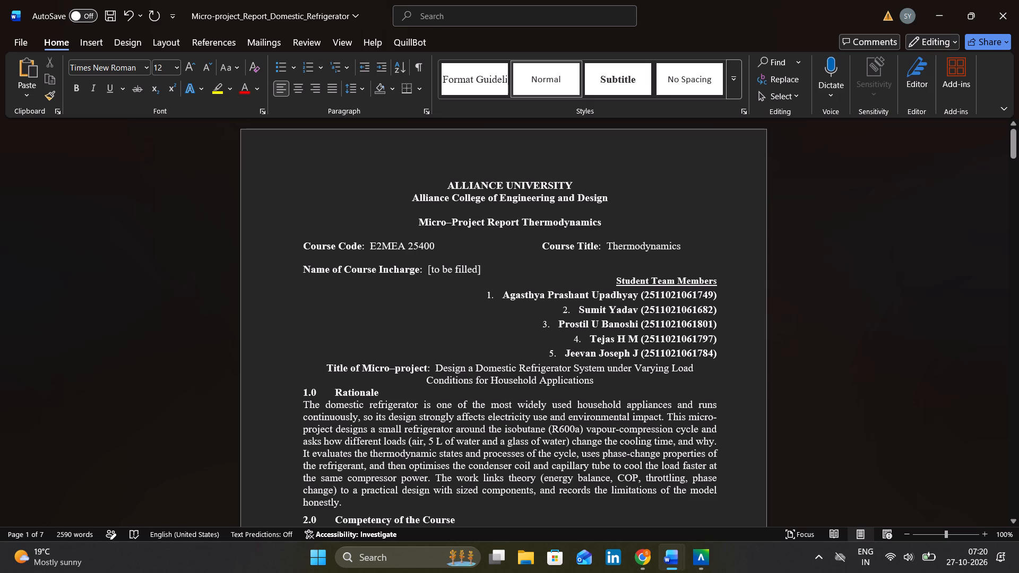
Insert a blank unnumbered line between the Student Team Members list and the "Title of Micro–project" line.
scroll(689, 337, "down", 1)
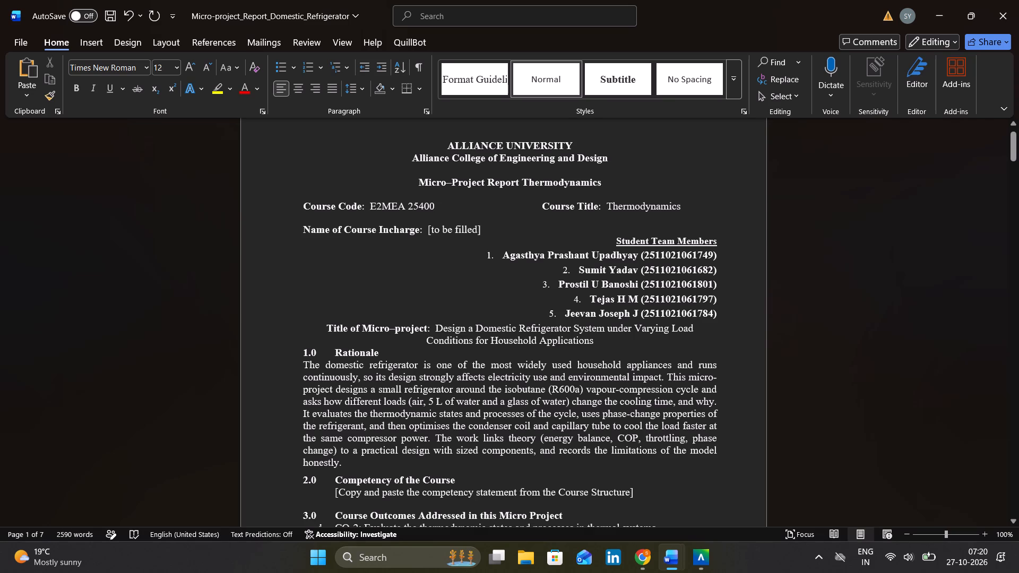
left_click(722, 314)
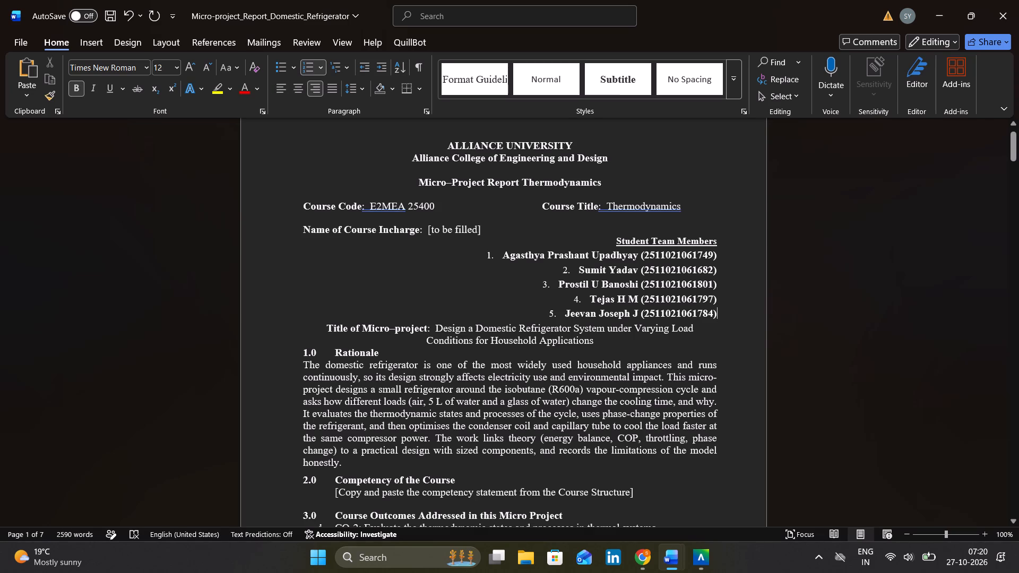
key("Return")
key("BackSpace")
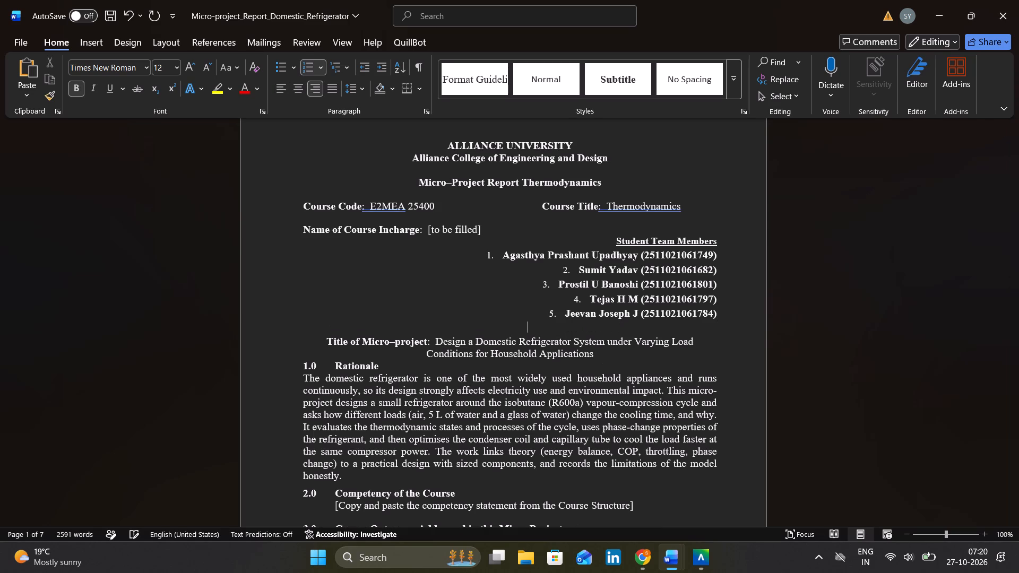
key("BackSpace")
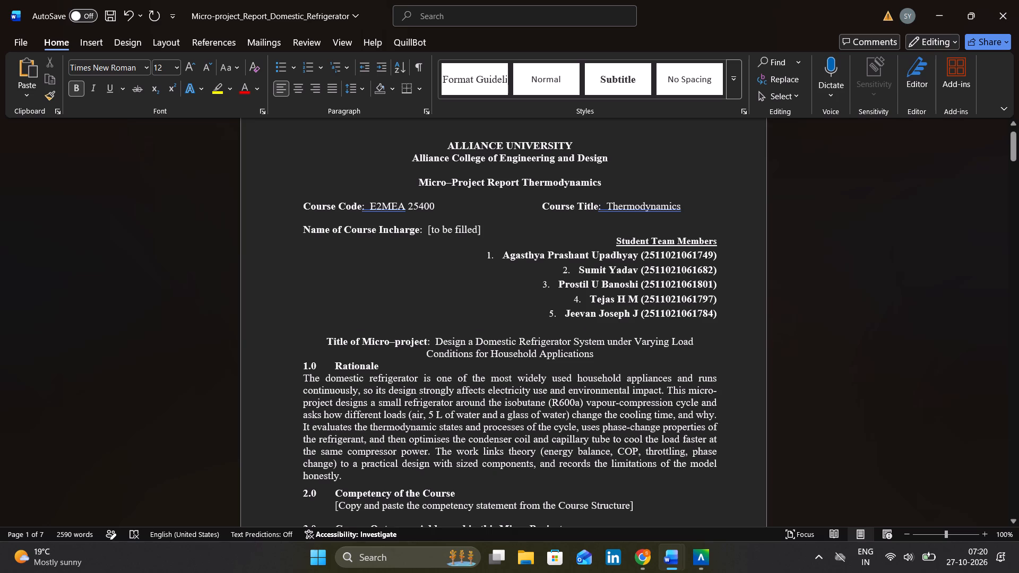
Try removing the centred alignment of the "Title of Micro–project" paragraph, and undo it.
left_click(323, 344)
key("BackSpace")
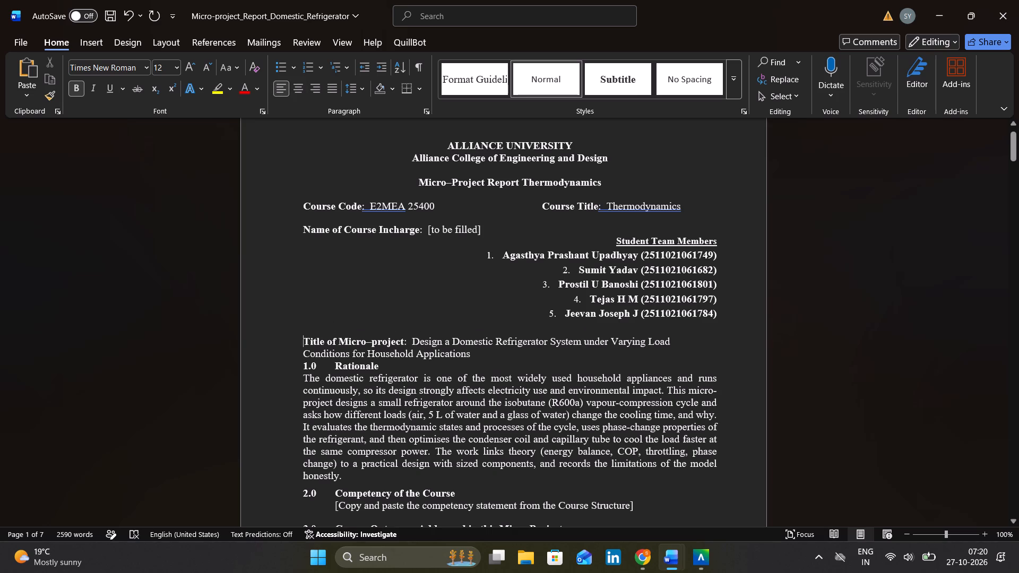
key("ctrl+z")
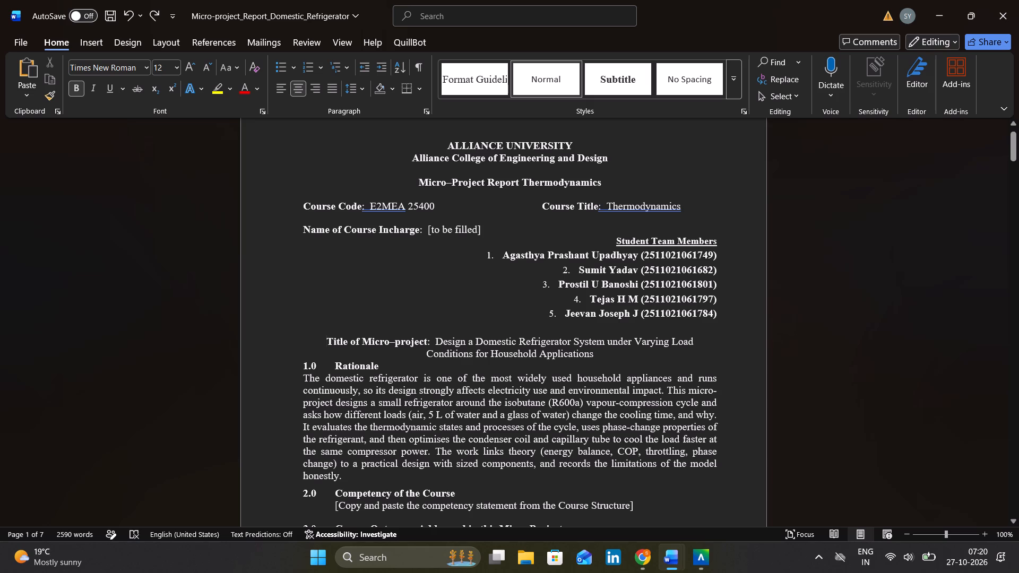
Review the refrigerator micro-project report from the Rationale through the figures and tables to the References.
scroll(360, 389, "down", 1)
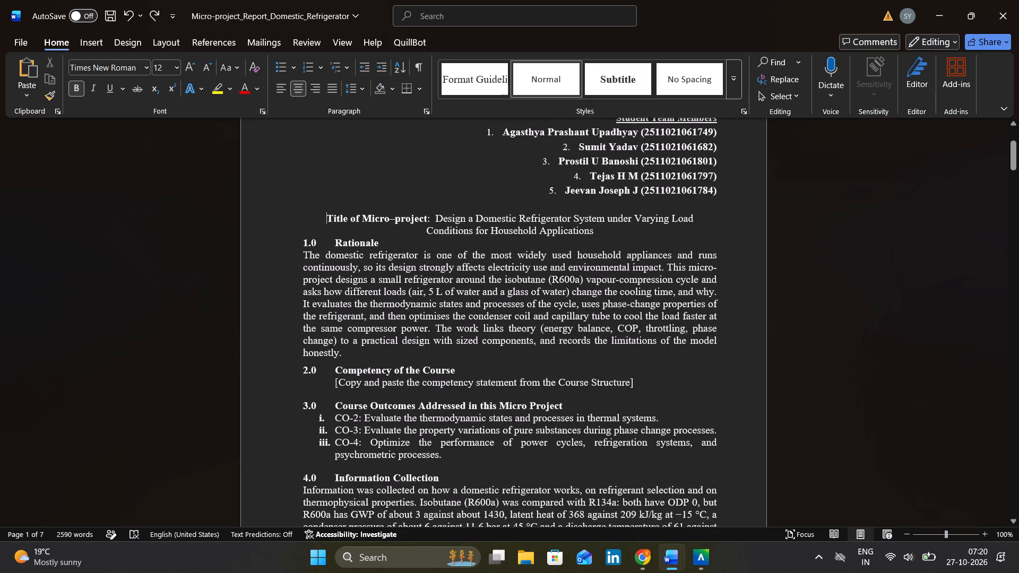
scroll(360, 389, "down", 2)
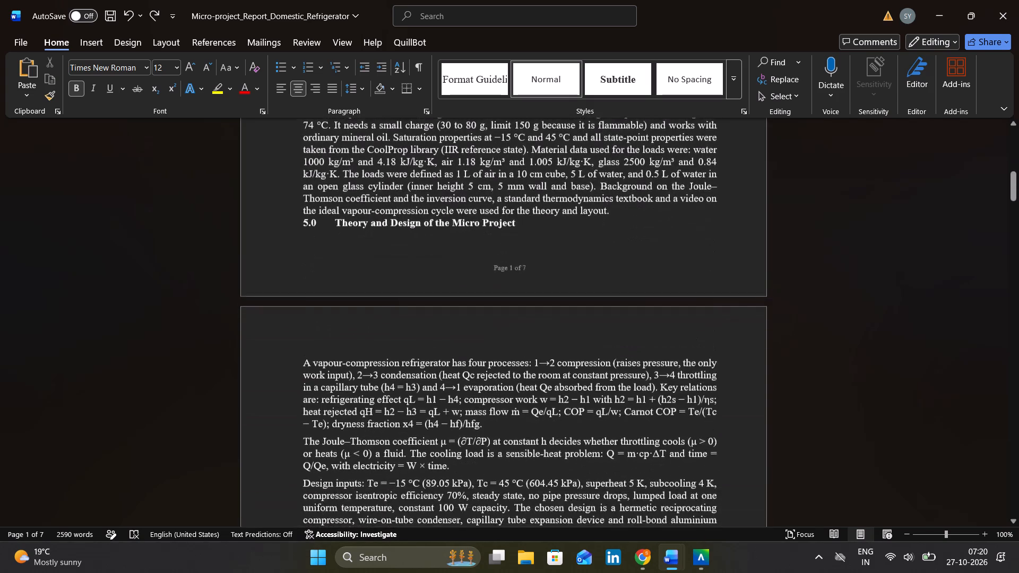
scroll(360, 389, "down", 3)
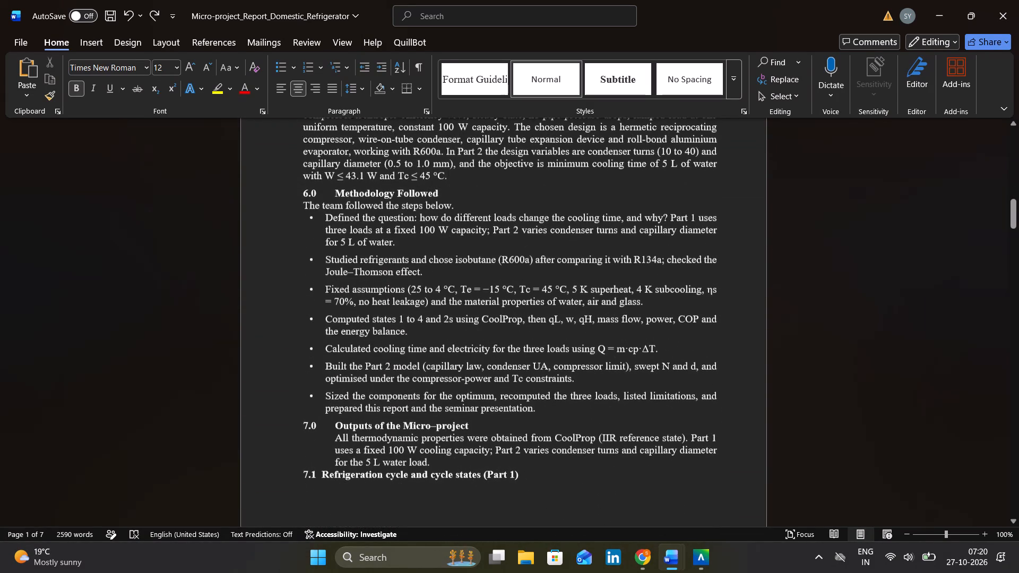
scroll(360, 389, "up", 3)
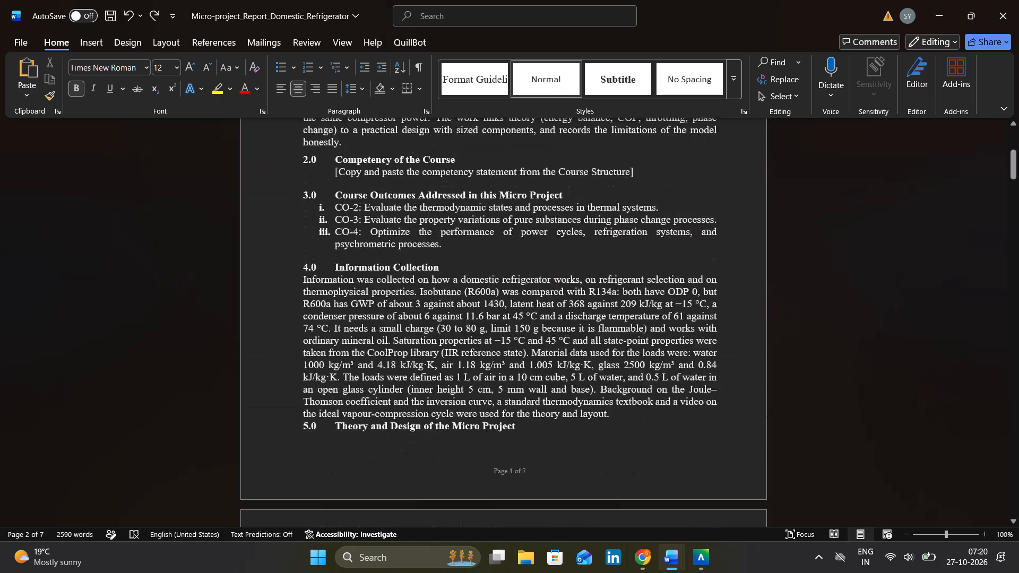
scroll(360, 389, "down", 4)
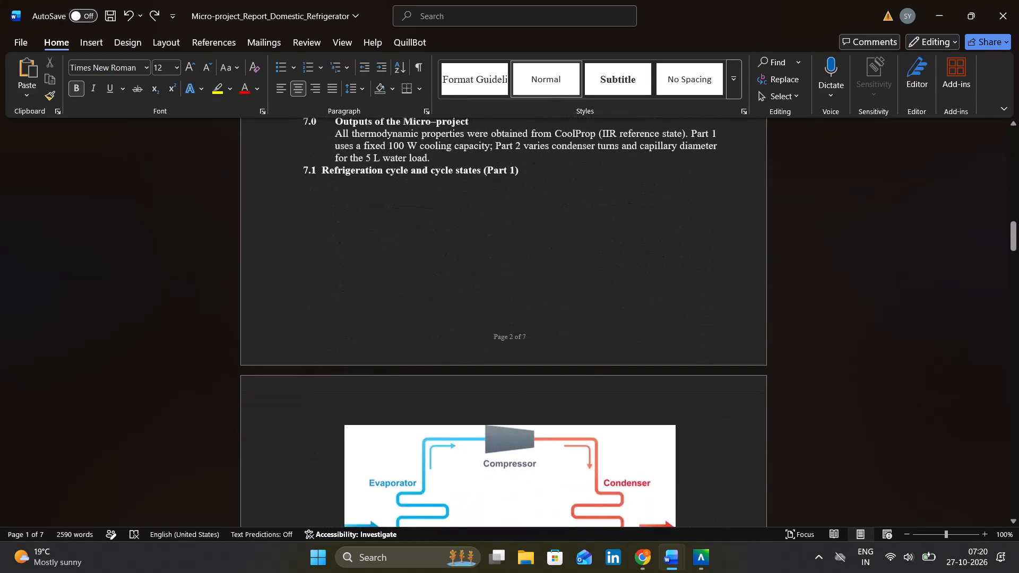
scroll(360, 389, "down", 2)
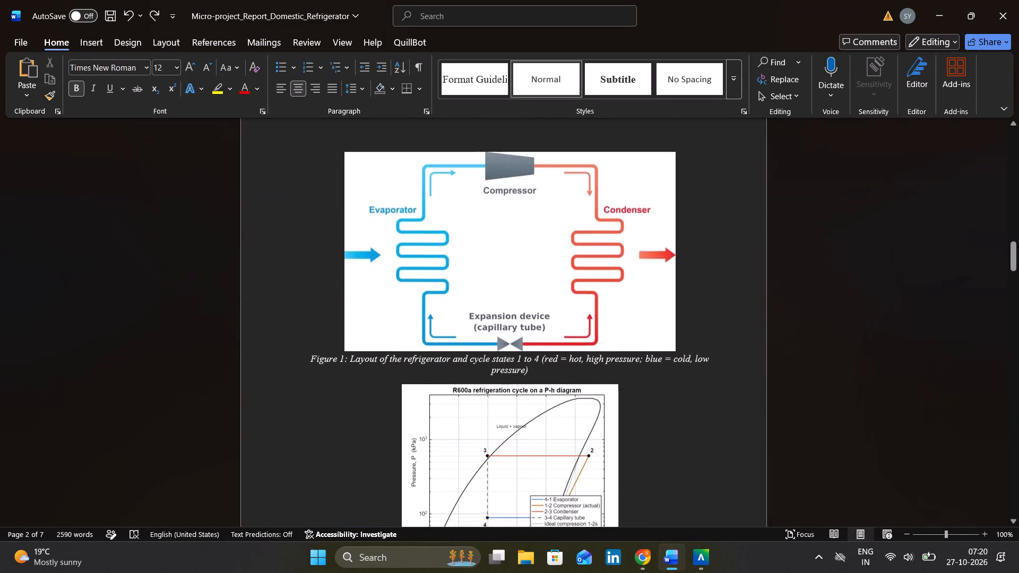
scroll(360, 389, "down", 2)
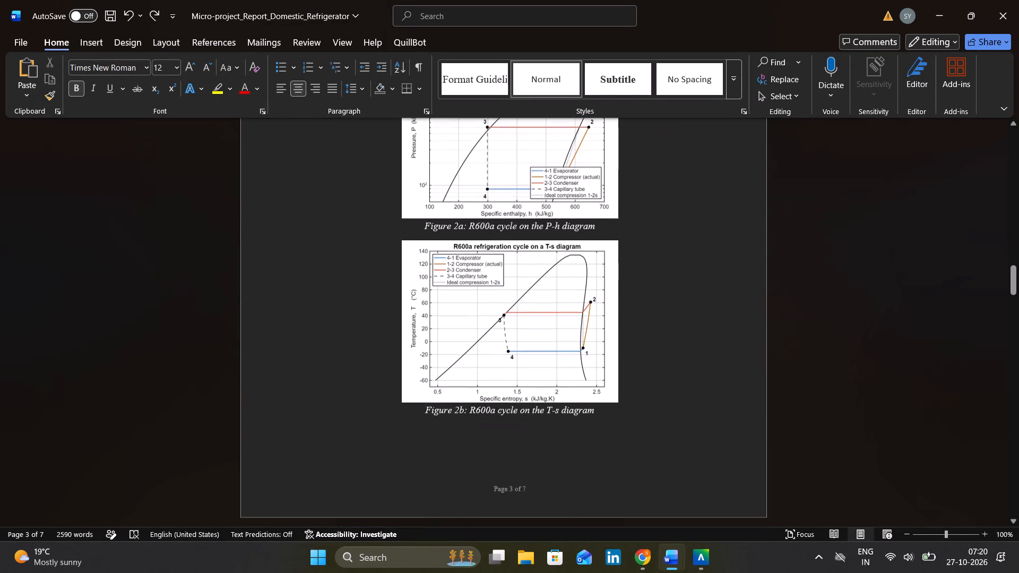
scroll(360, 389, "down", 5)
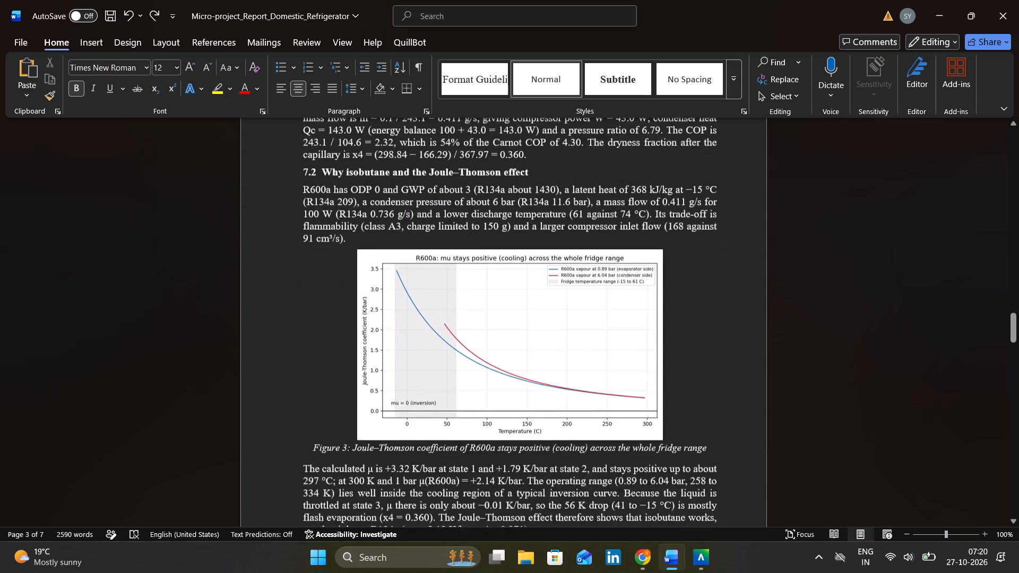
scroll(360, 389, "down", 4)
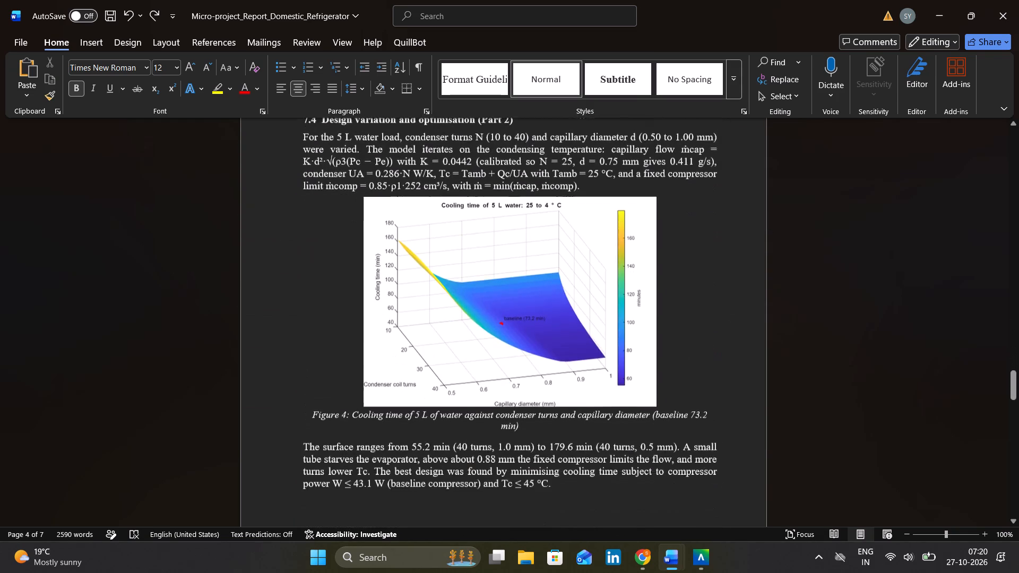
scroll(360, 389, "down", 5)
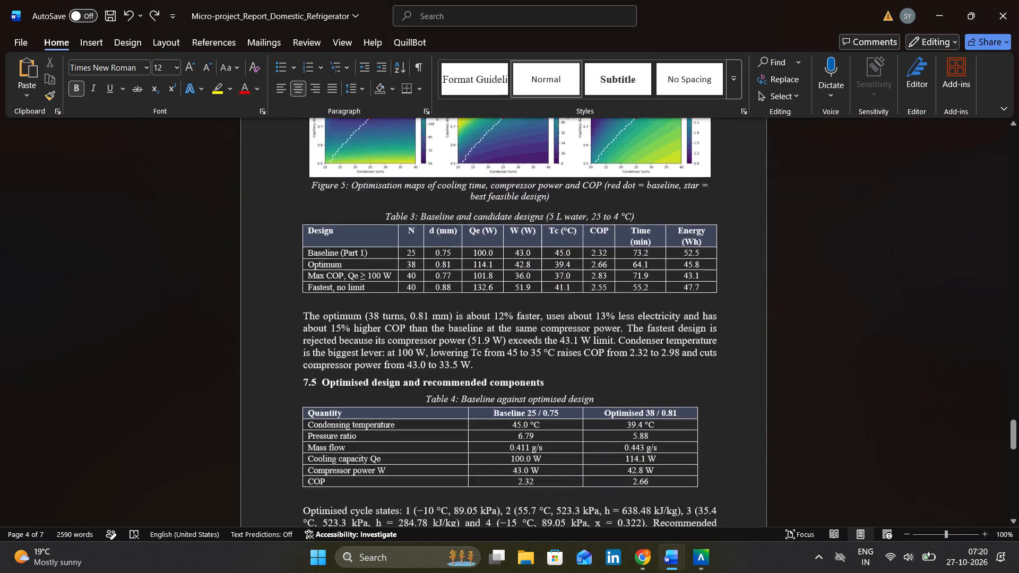
scroll(360, 389, "down", 5)
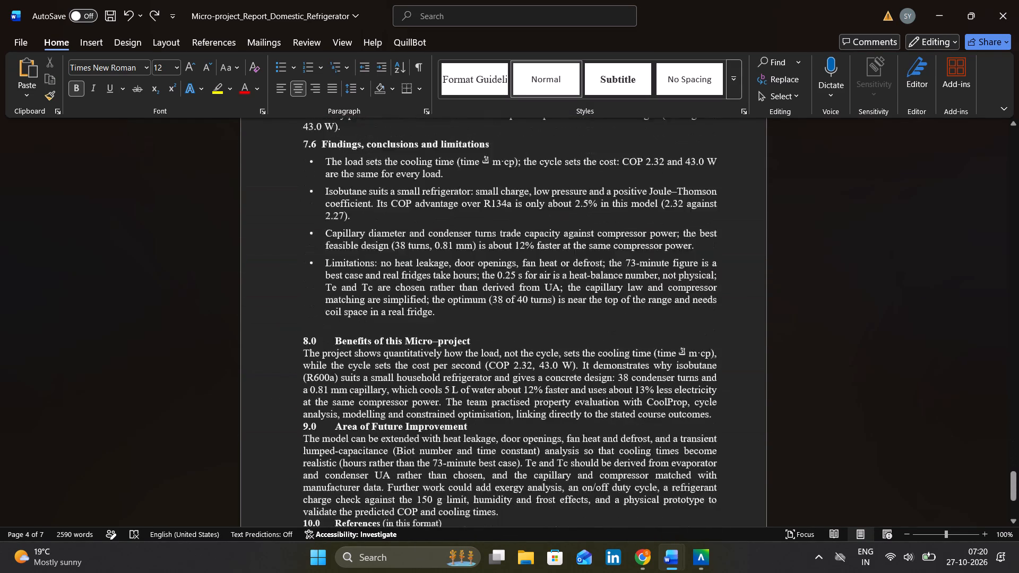
scroll(360, 389, "down", 7)
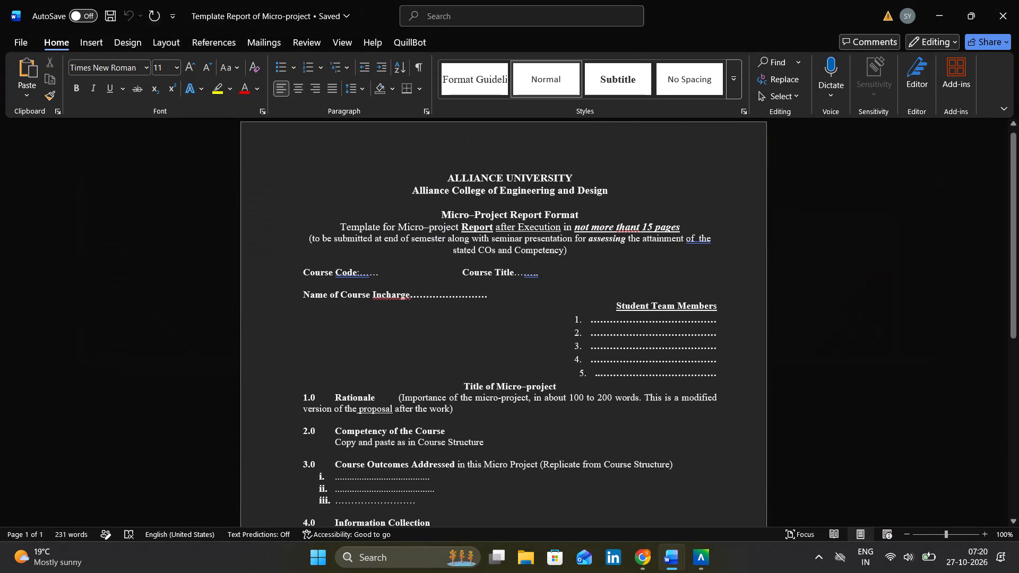
Switch to the Template Report of Micro-project document and examine its required sections and word limits down to the References.
scroll(451, 350, "down", 1)
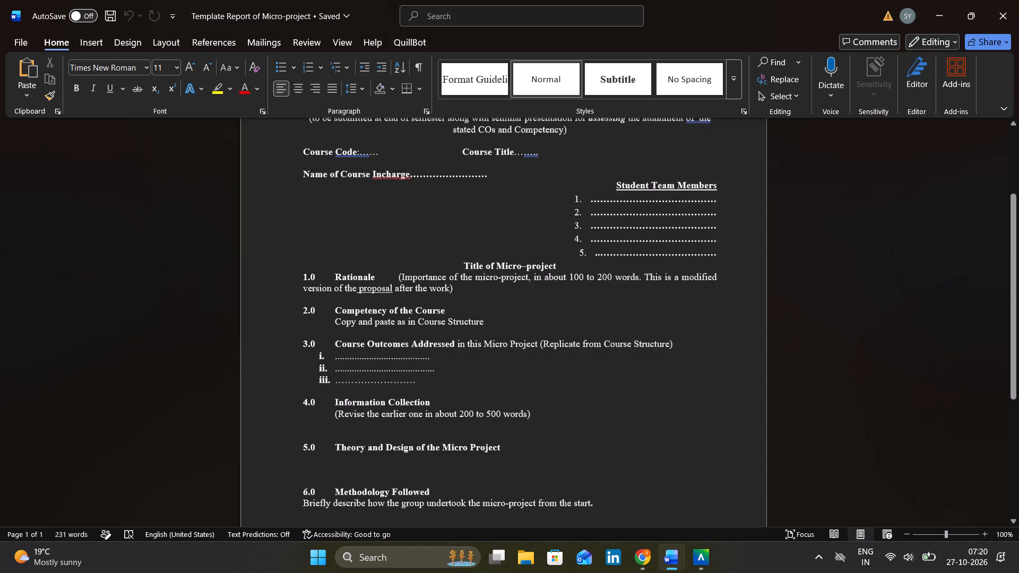
scroll(451, 350, "down", 1)
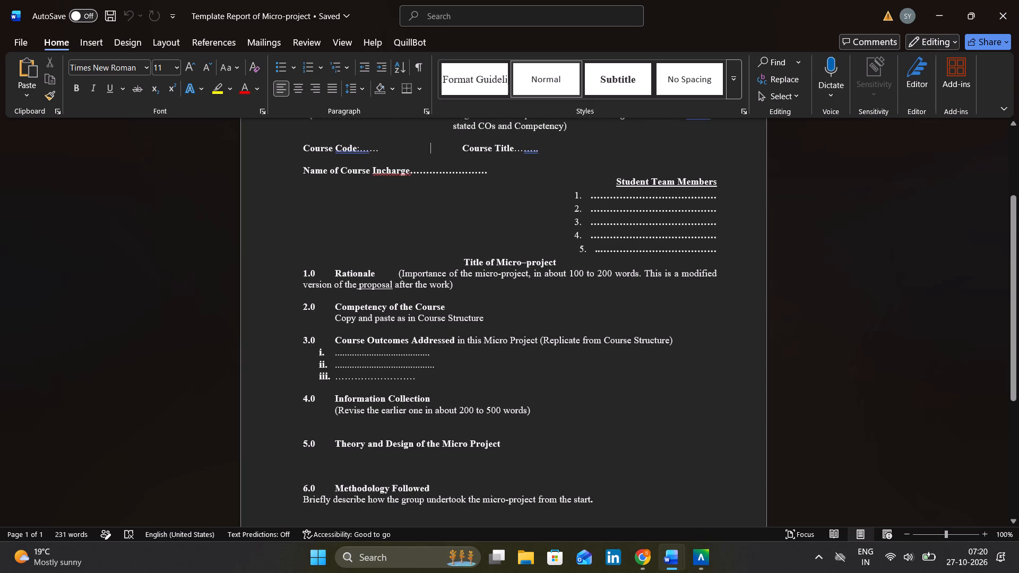
scroll(451, 350, "down", 1)
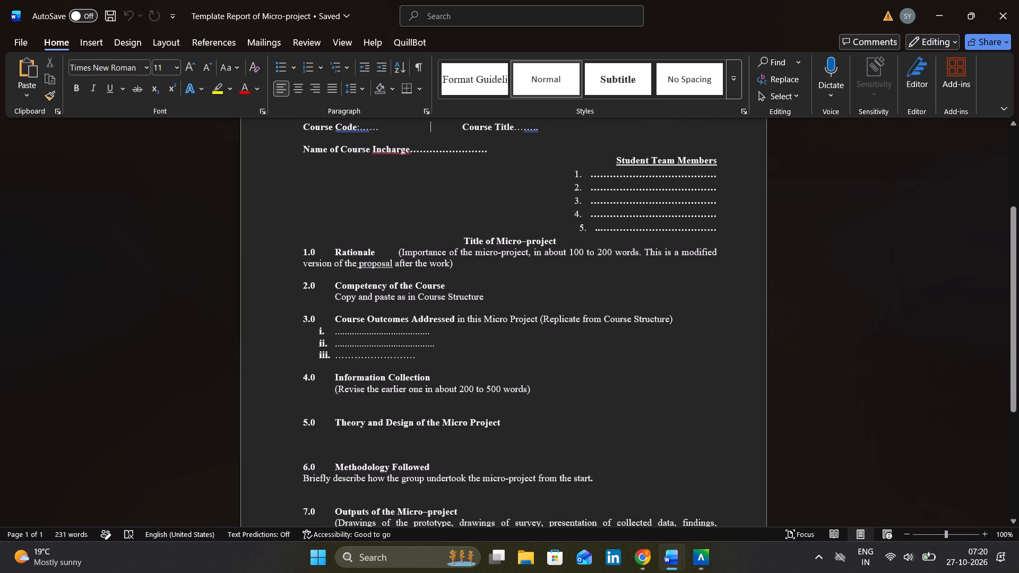
scroll(451, 350, "down", 2)
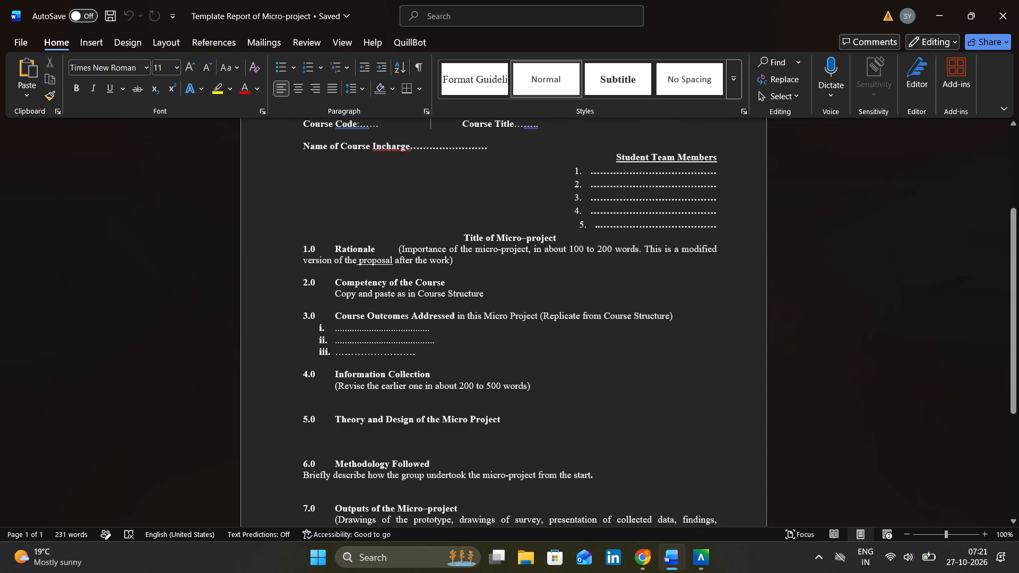
scroll(451, 350, "down", 2)
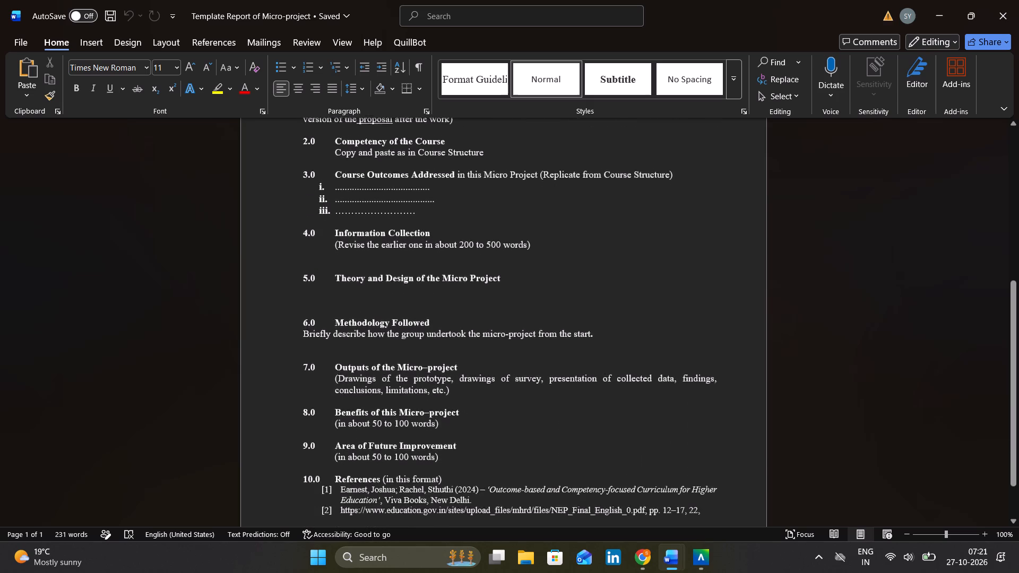
scroll(451, 350, "down", 2)
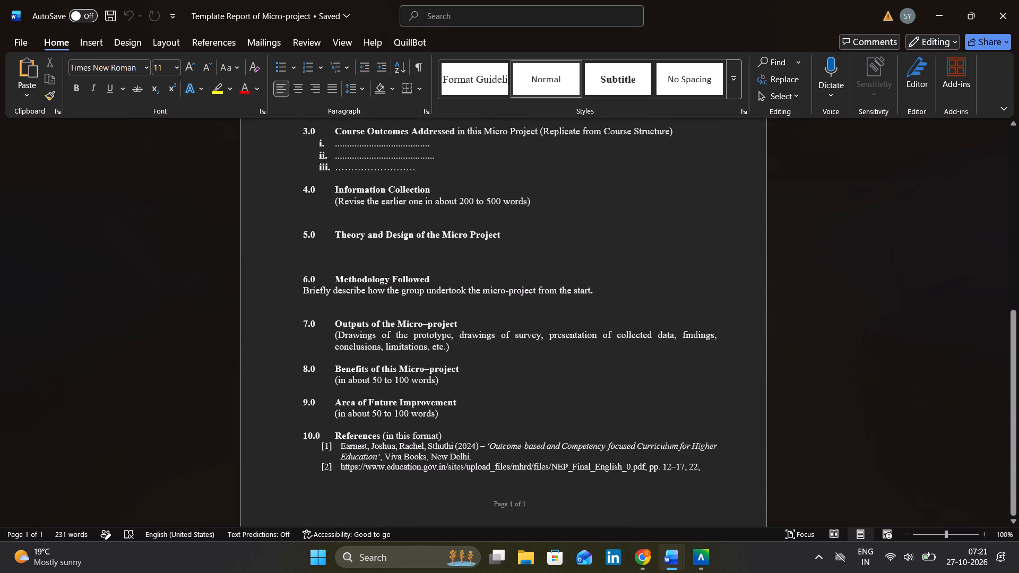
scroll(451, 350, "down", 3)
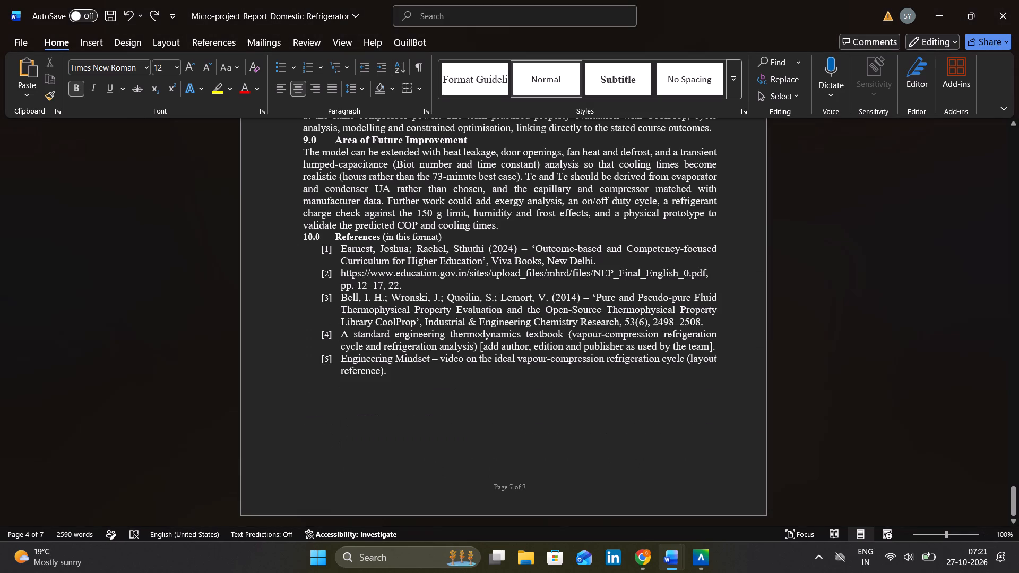
Return to the refrigerator report and review it backwards from the References to the title block, comparing it with the template.
scroll(555, 430, "up", 1)
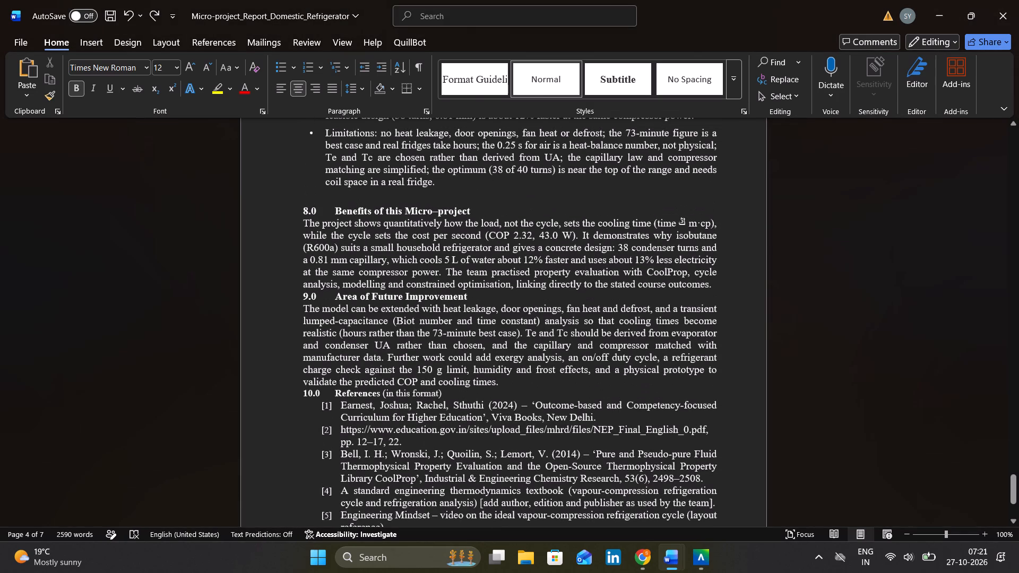
scroll(555, 430, "up", 1)
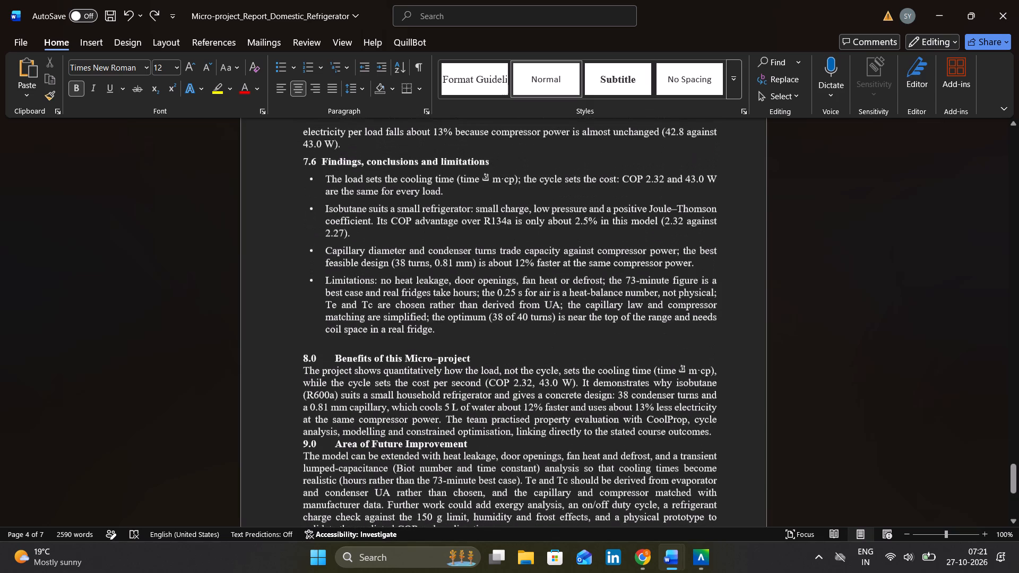
scroll(555, 430, "up", 2)
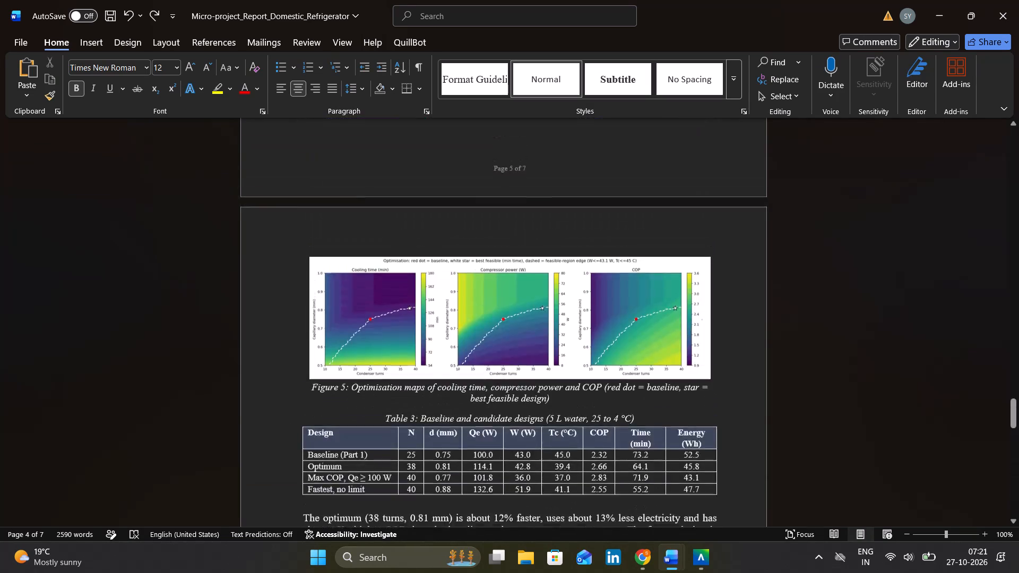
scroll(566, 383, "up", 2)
scroll(566, 383, "down", 2)
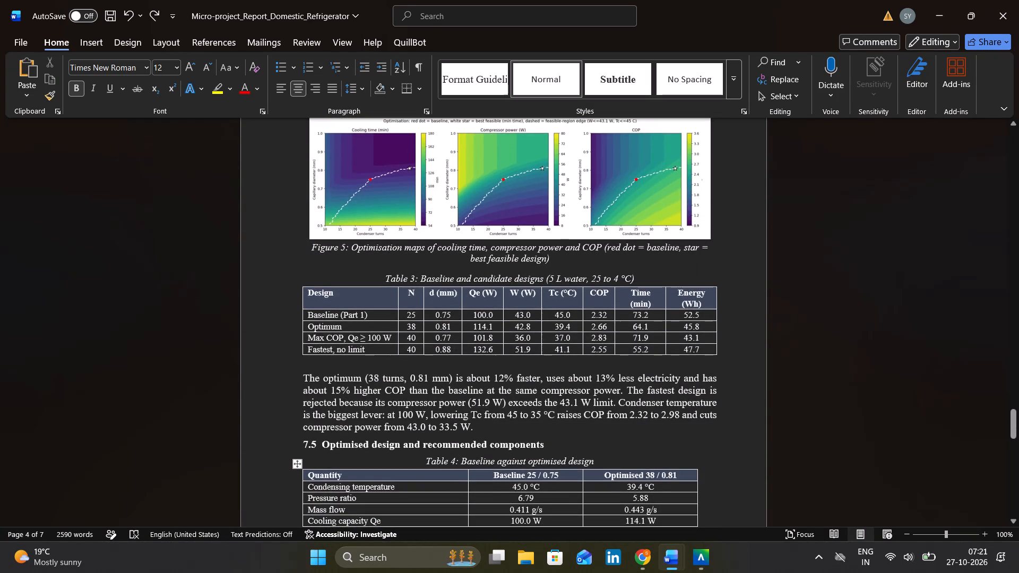
scroll(566, 383, "up", 1)
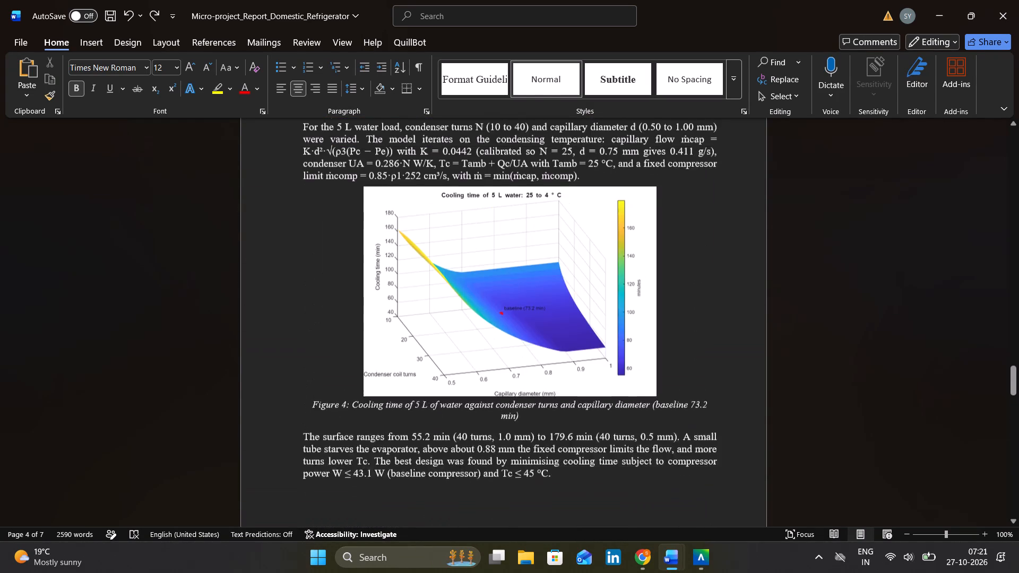
scroll(566, 383, "up", 3)
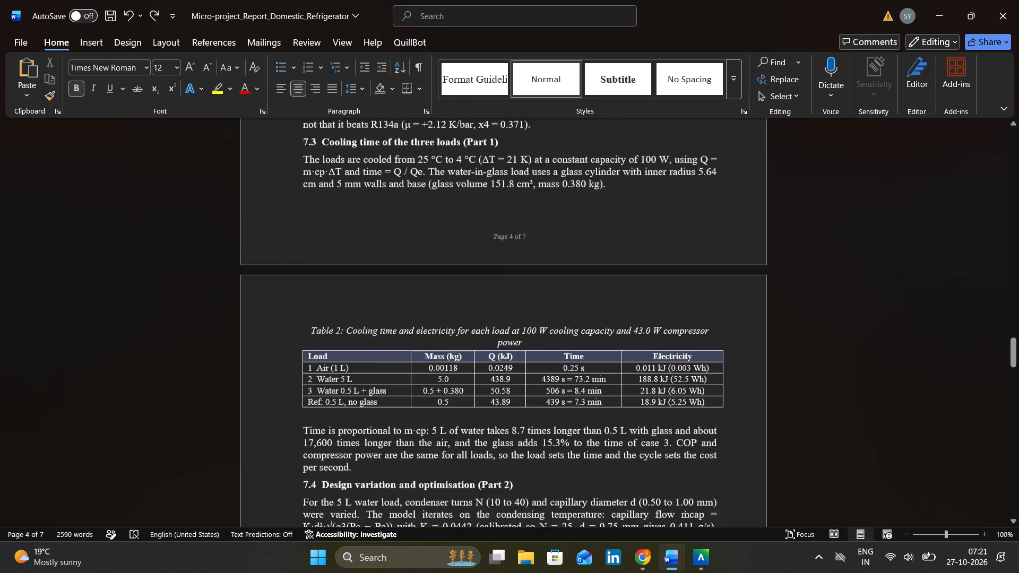
scroll(566, 383, "up", 4)
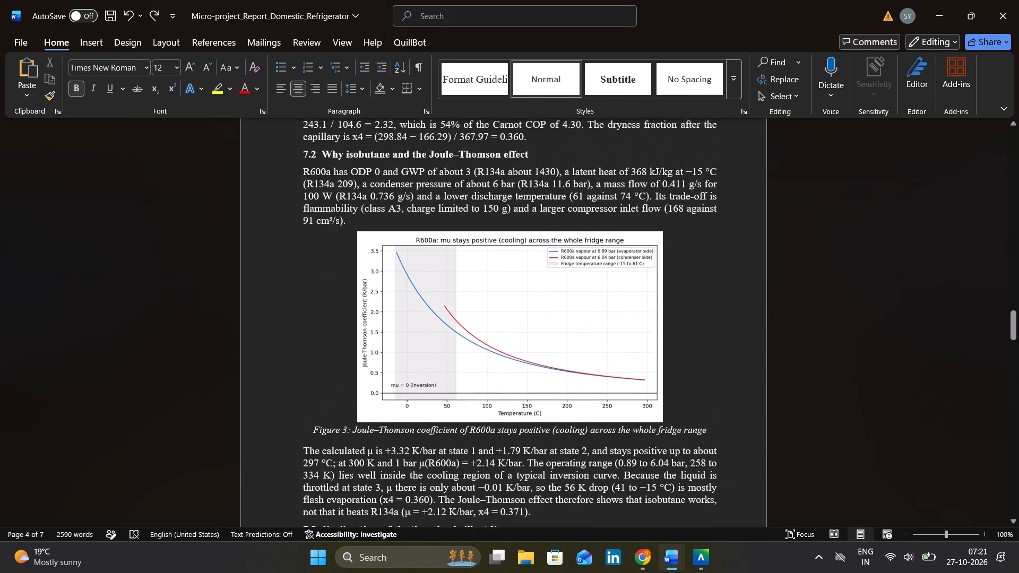
scroll(566, 383, "up", 2)
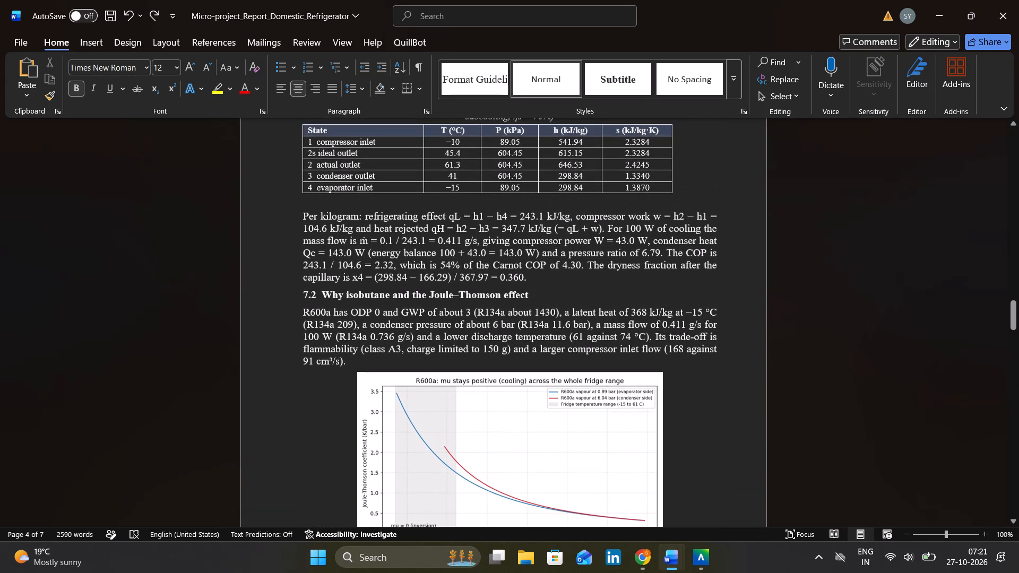
scroll(437, 351, "up", 1)
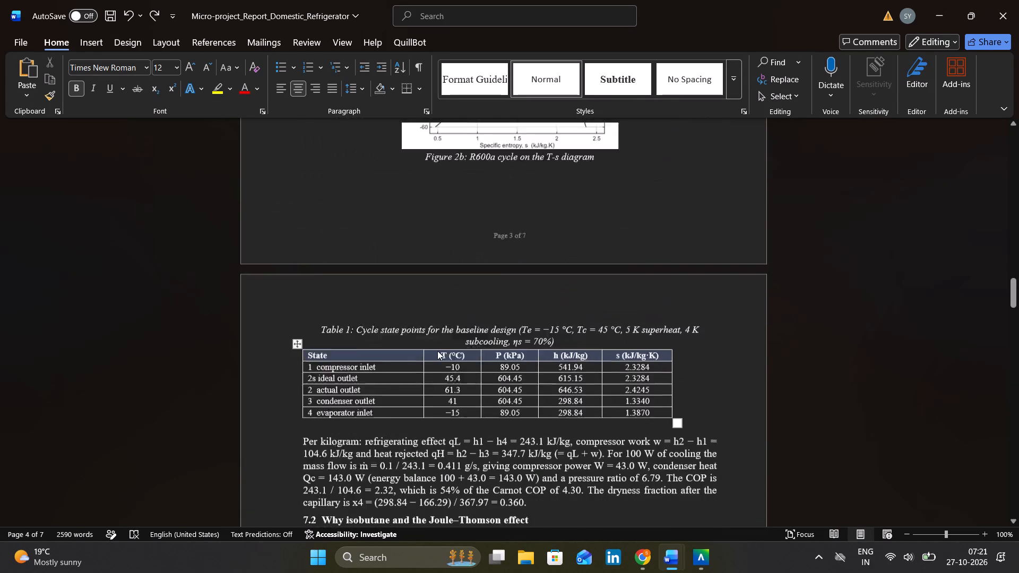
scroll(437, 351, "up", 10)
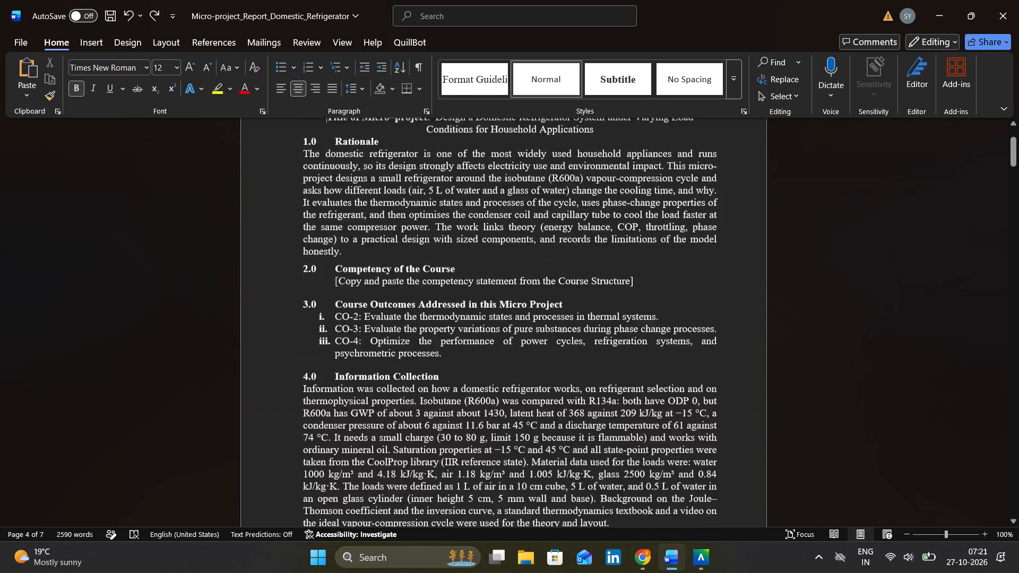
scroll(437, 351, "up", 2)
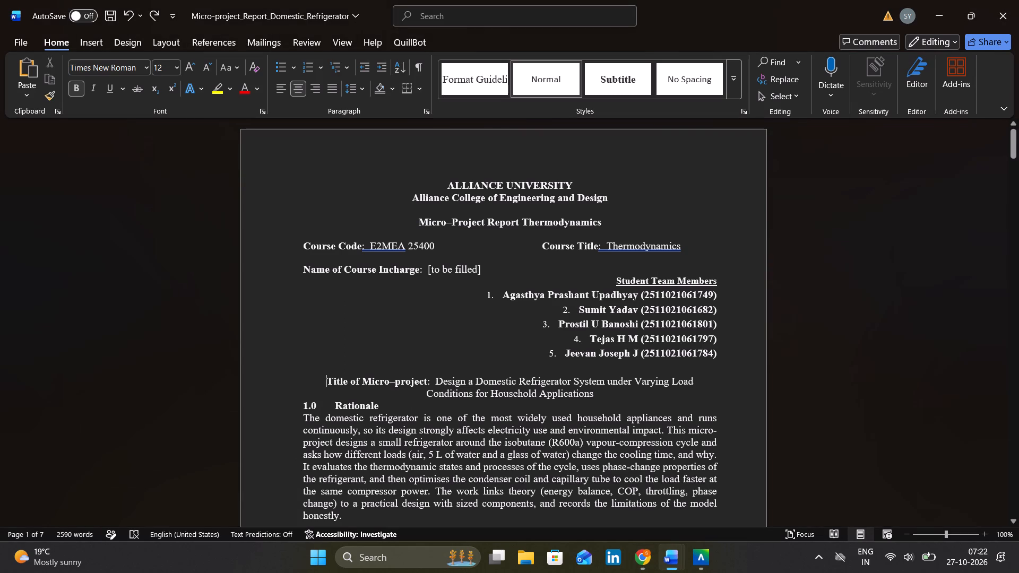
Review the refrigerator report from the title block through the cycle figures and state table to section 7.3 on cooling times, examining content and page layout.
scroll(375, 410, "down", 1)
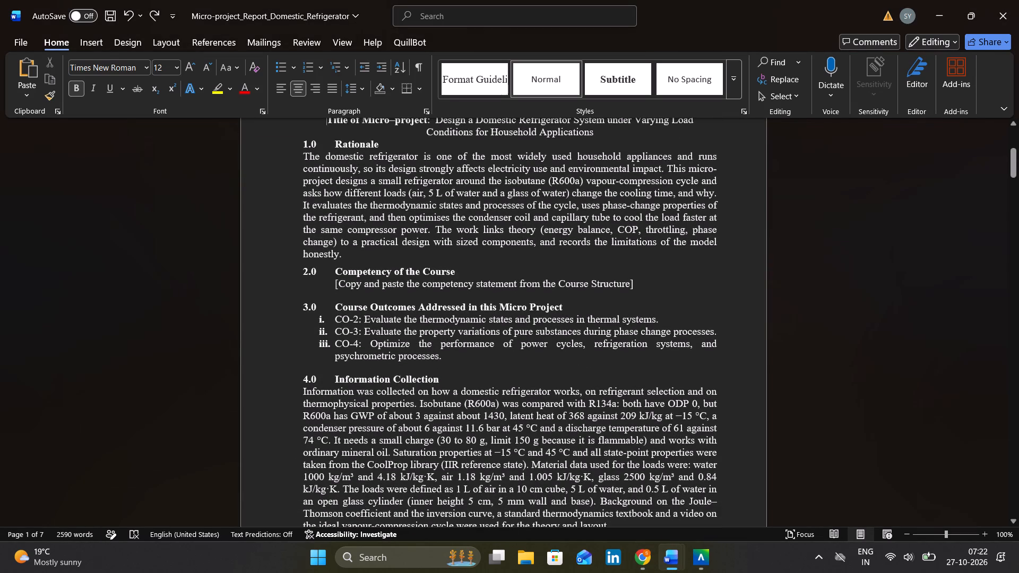
scroll(375, 410, "down", 3)
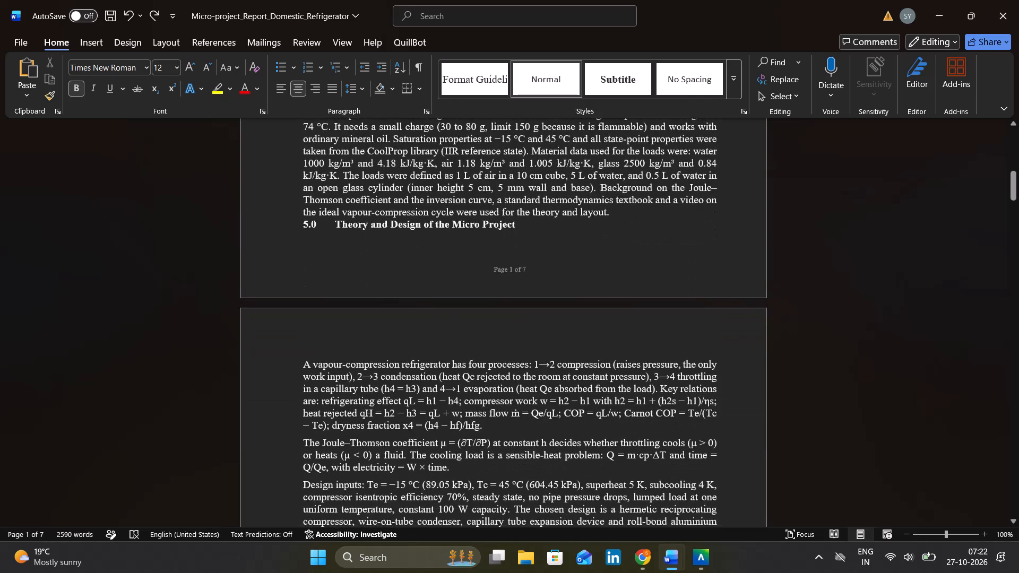
scroll(375, 410, "down", 4)
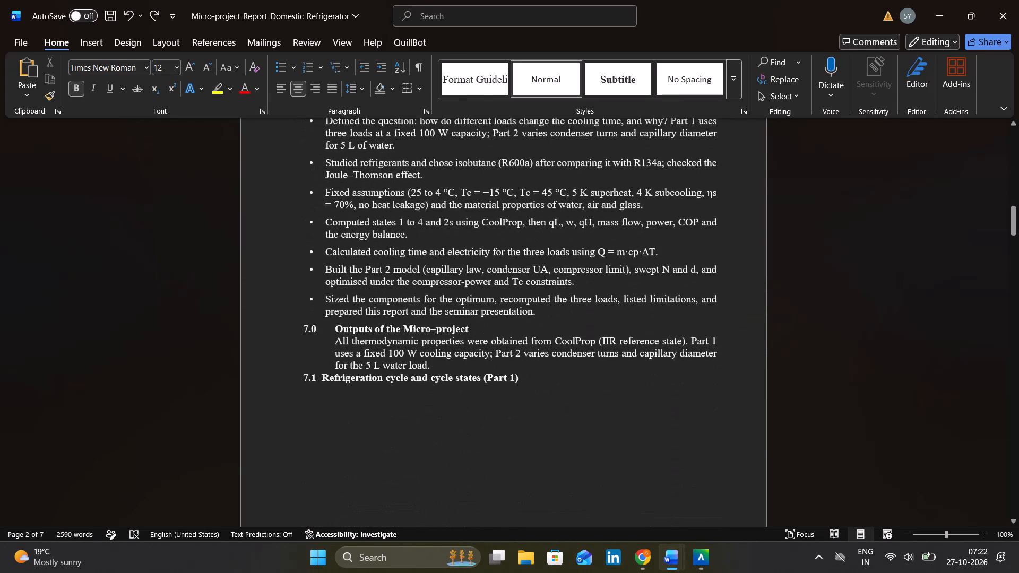
scroll(375, 410, "down", 2)
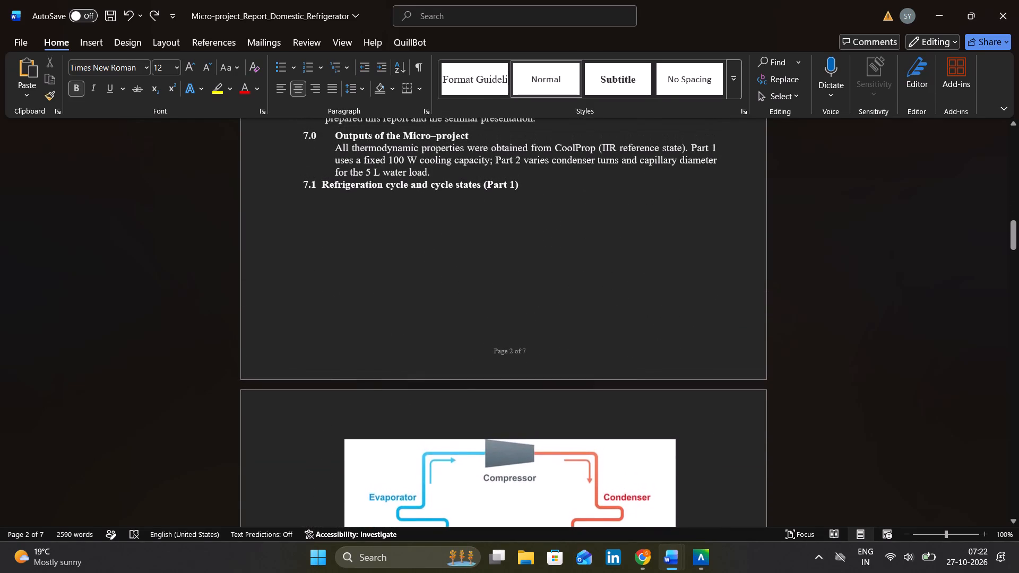
scroll(375, 410, "down", 1)
scroll(375, 410, "up", 2)
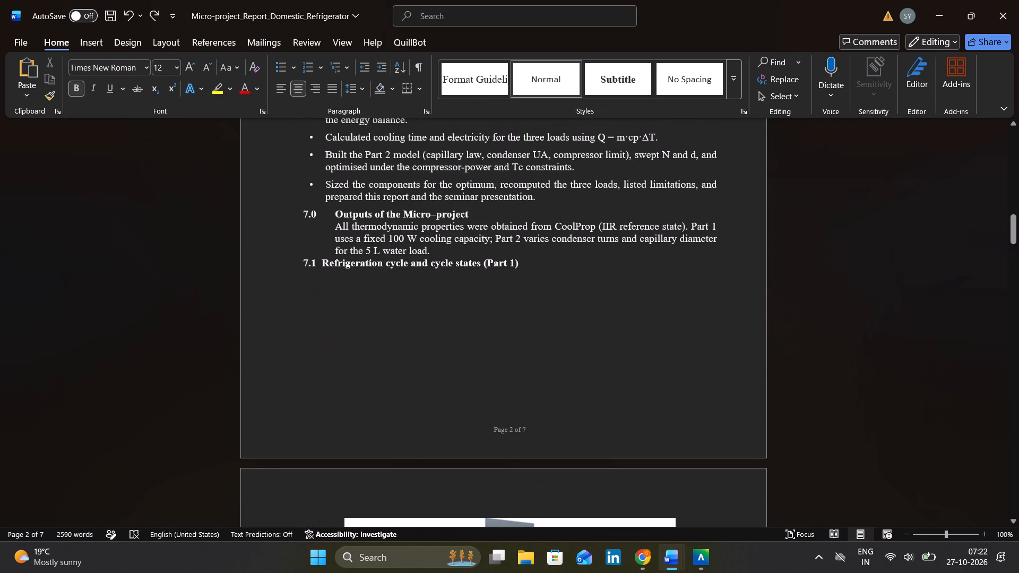
scroll(375, 410, "up", 1)
scroll(375, 410, "down", 4)
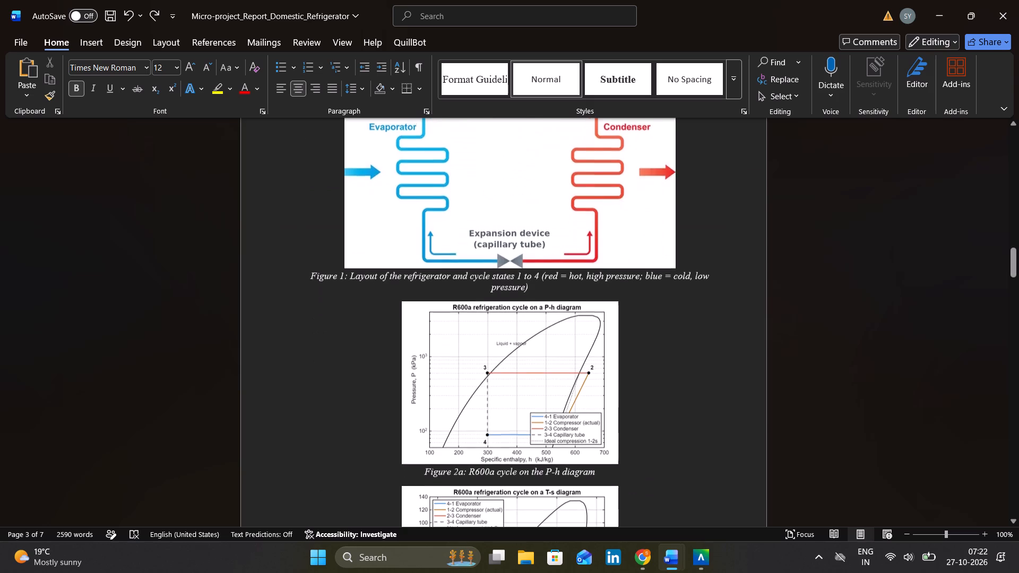
scroll(375, 410, "down", 4)
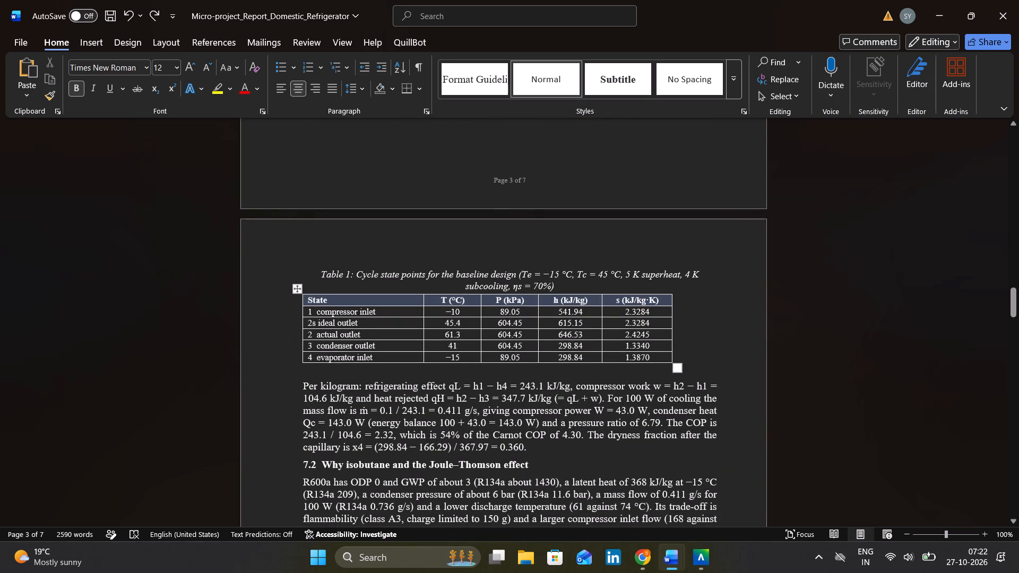
scroll(375, 410, "down", 3)
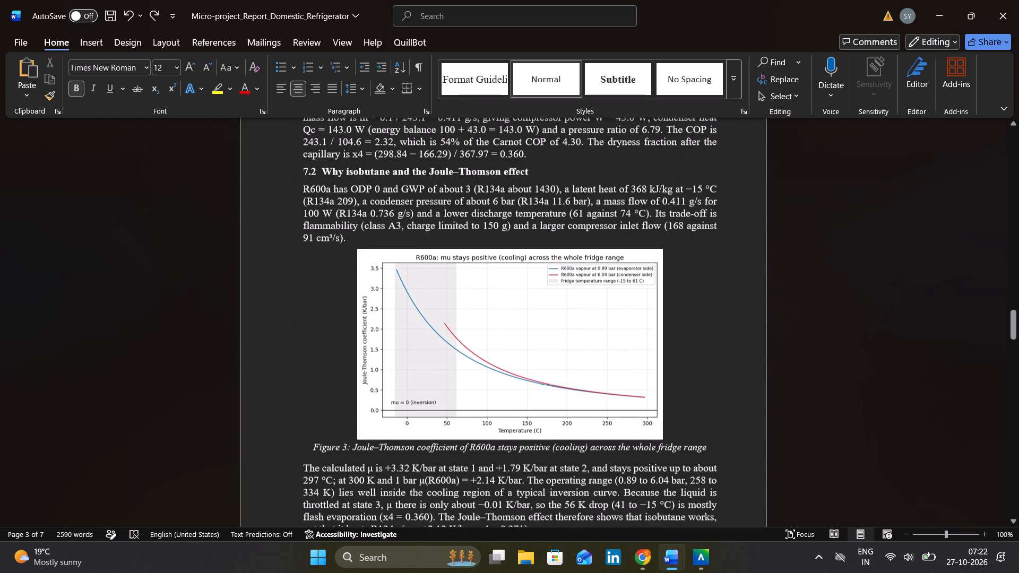
scroll(375, 410, "down", 3)
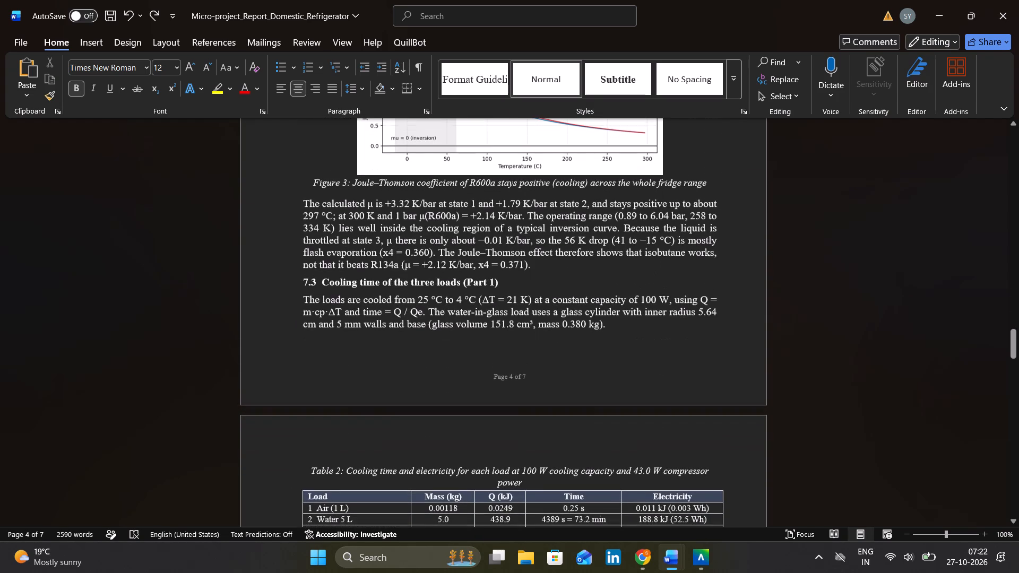
Share the refrigerator report by attaching a copy to an email as a Word document instead of uploading it to OneDrive.
left_click(994, 38)
left_click(956, 59)
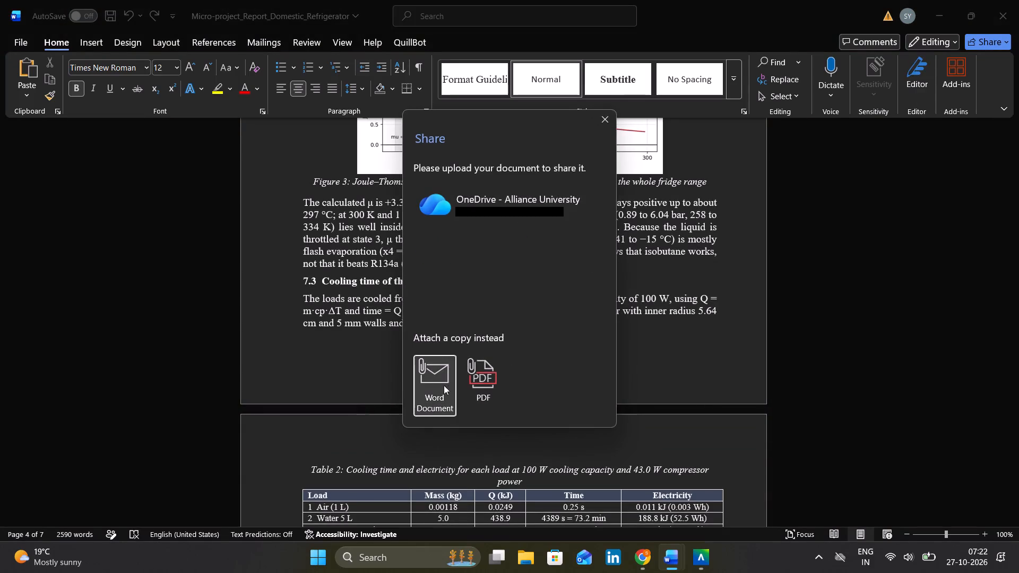
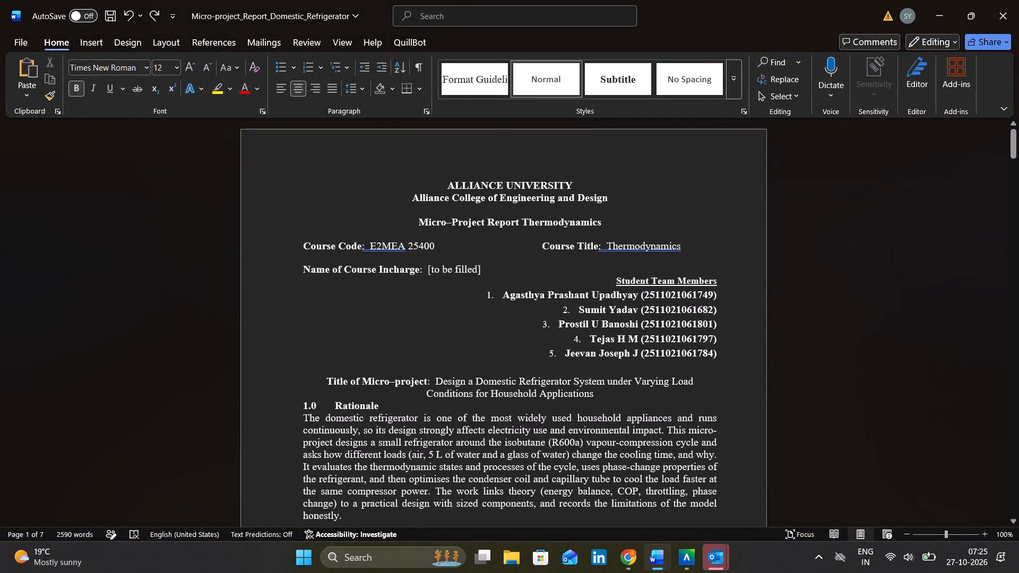
Delete the "[to be filled]" placeholder after Name of Course Incharge in the refrigerator report's title block.
left_click(482, 275)
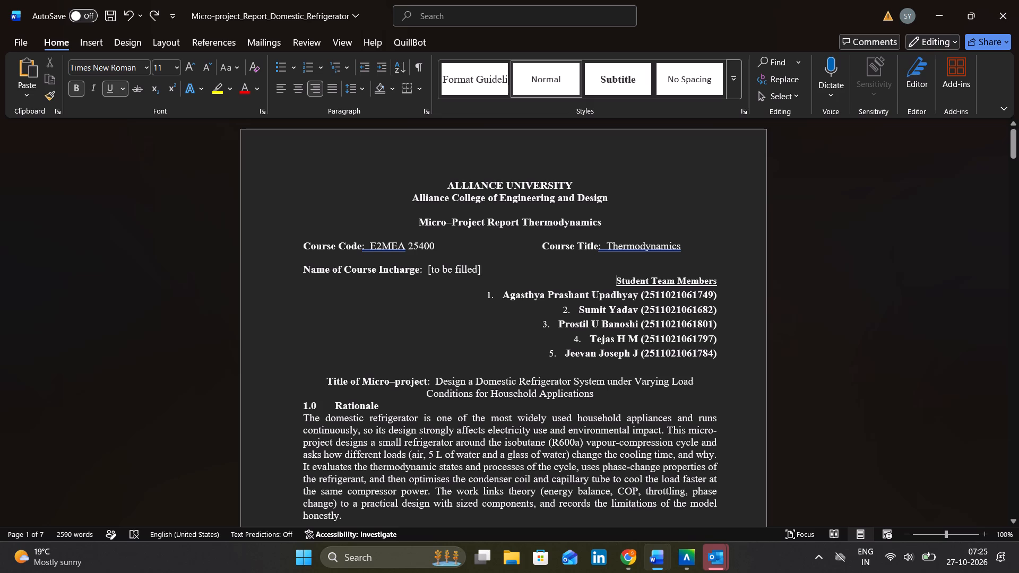
left_click(484, 270)
left_click(484, 270)
key("BackSpace")
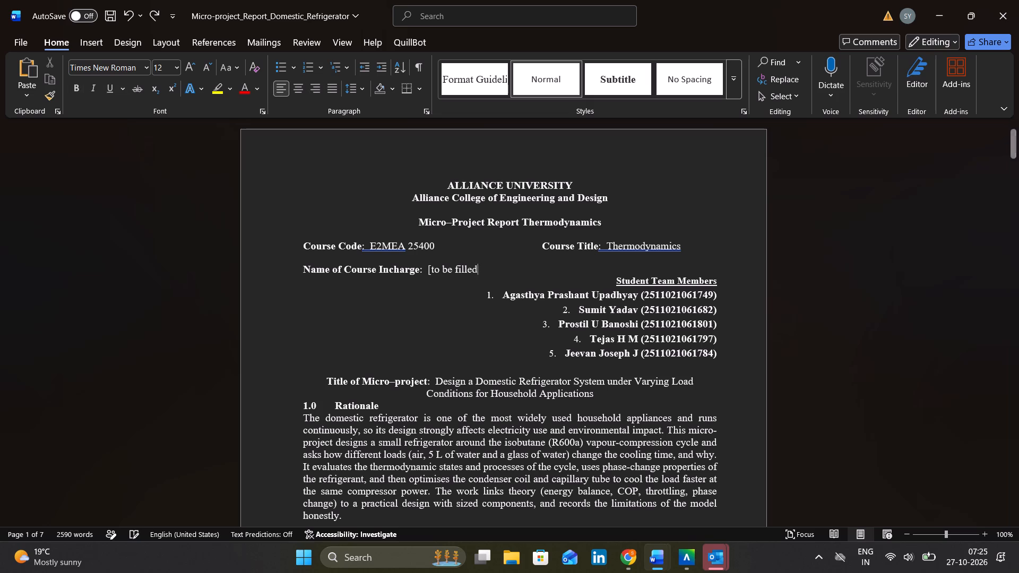
key("BackSpace")
key("BackSpace")
key("BackSpace")
key("BackSpace")
key("BackSpace")
key("BackSpace")
key("BackSpace")
key("BackSpace")
key("BackSpace")
key("BackSpace")
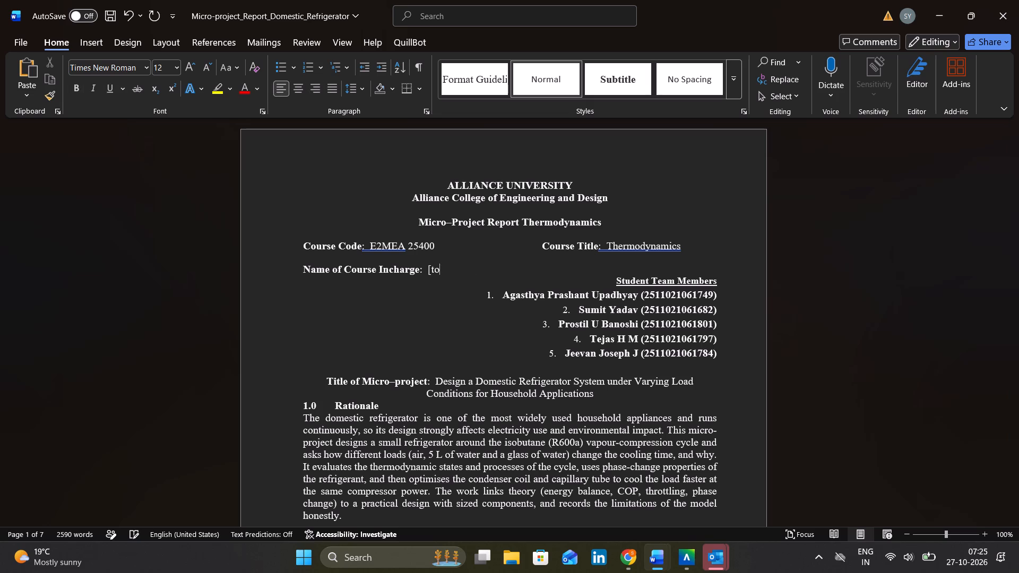
key("BackSpace")
key("BackSpace")
key("BackSpace")
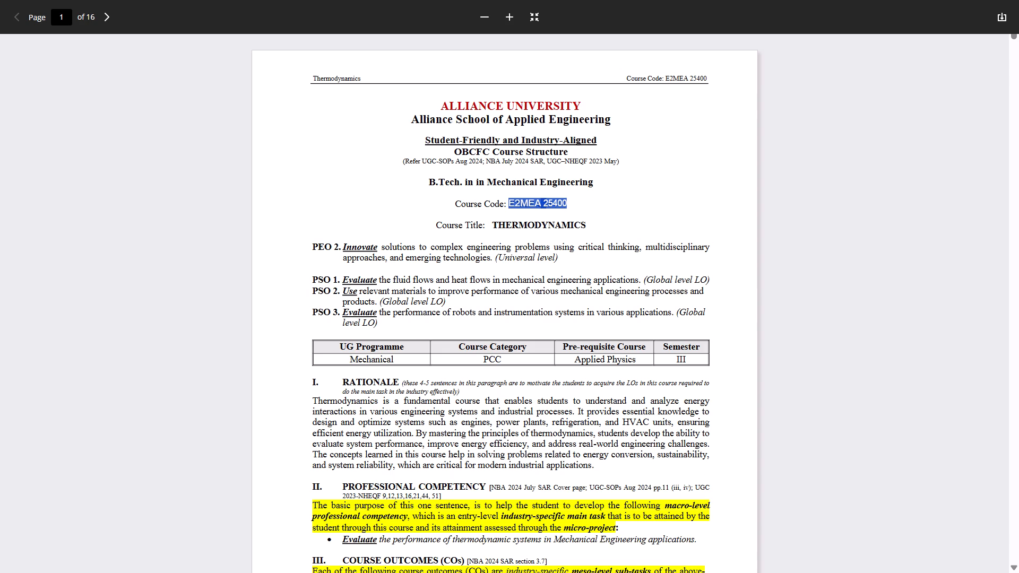
Switch to the Thermodynamics course structure PDF in Blackboard, examine it from the title block to section V Practicums, and exit its full-screen view.
left_click(590, 187)
scroll(590, 187, "up", 1)
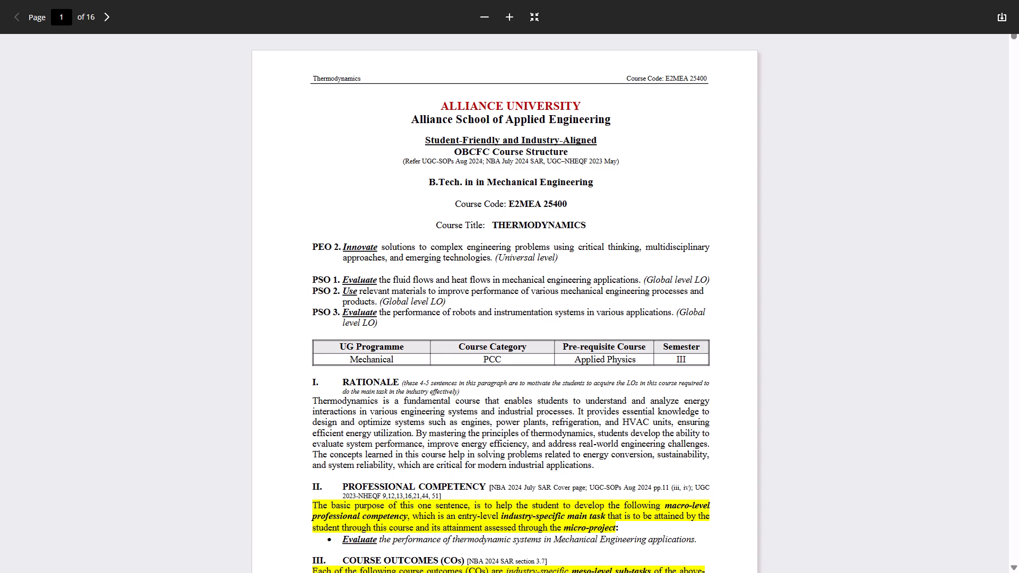
scroll(590, 187, "down", 2)
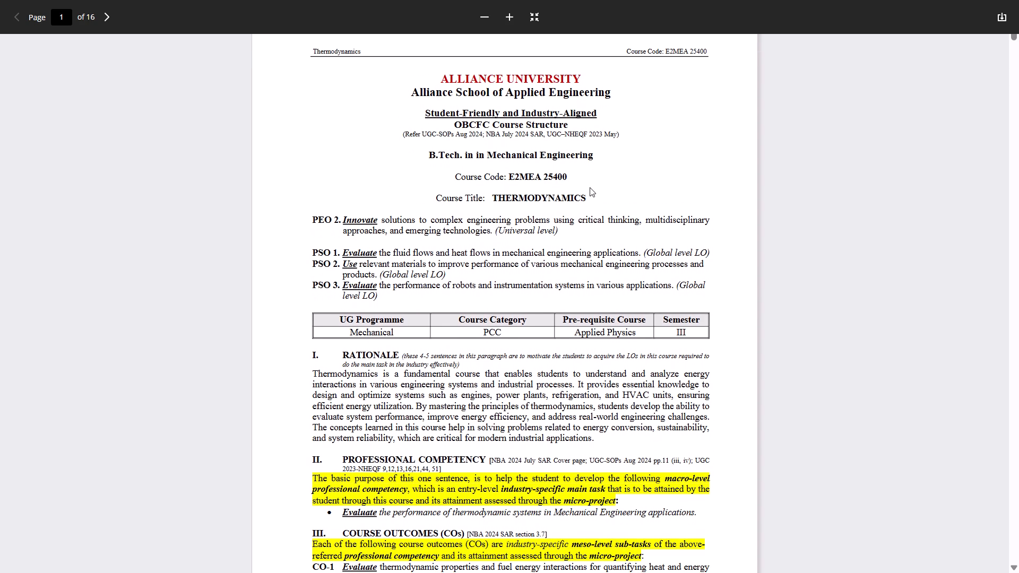
scroll(590, 187, "down", 3)
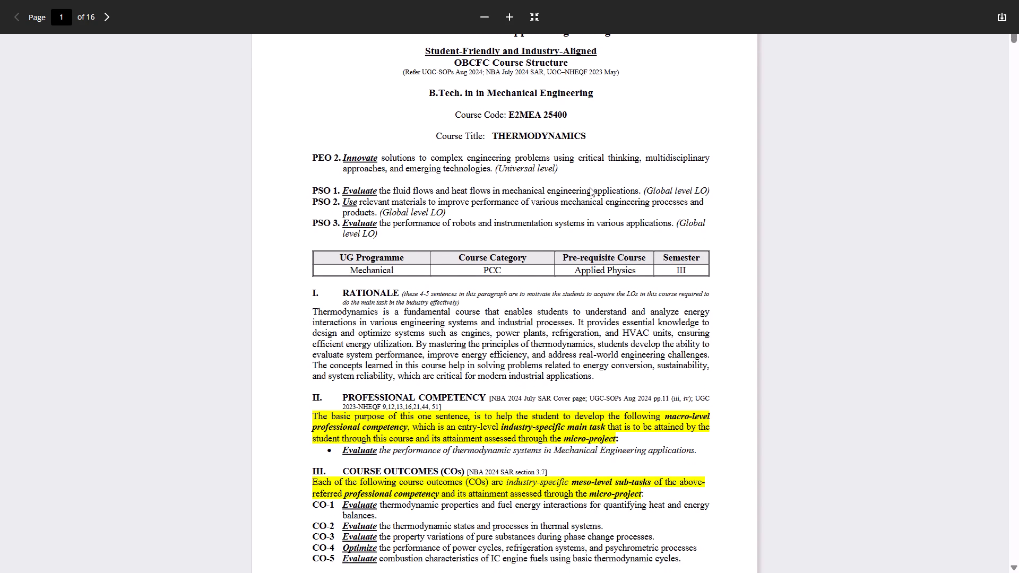
scroll(590, 187, "down", 1)
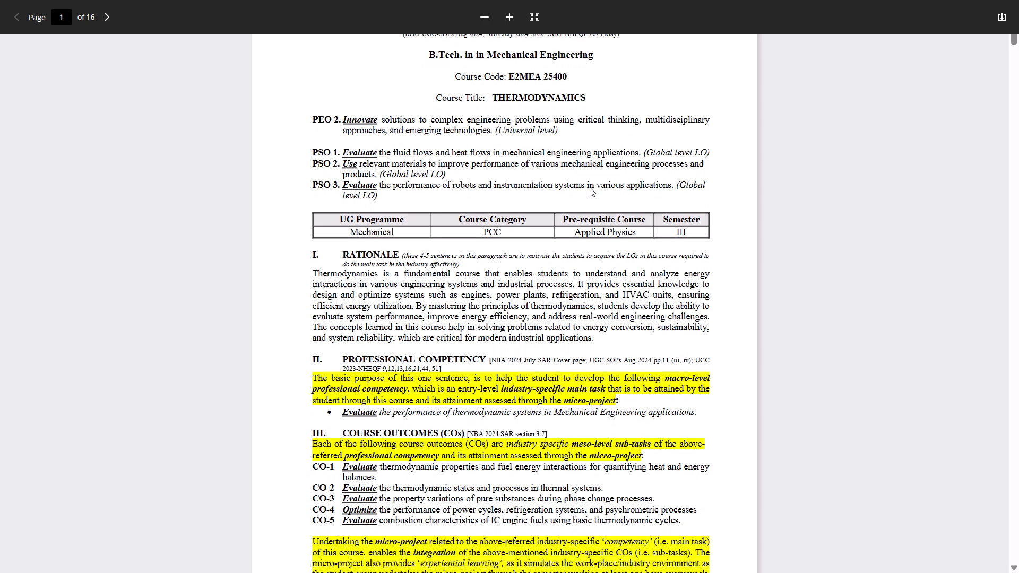
scroll(590, 187, "down", 3)
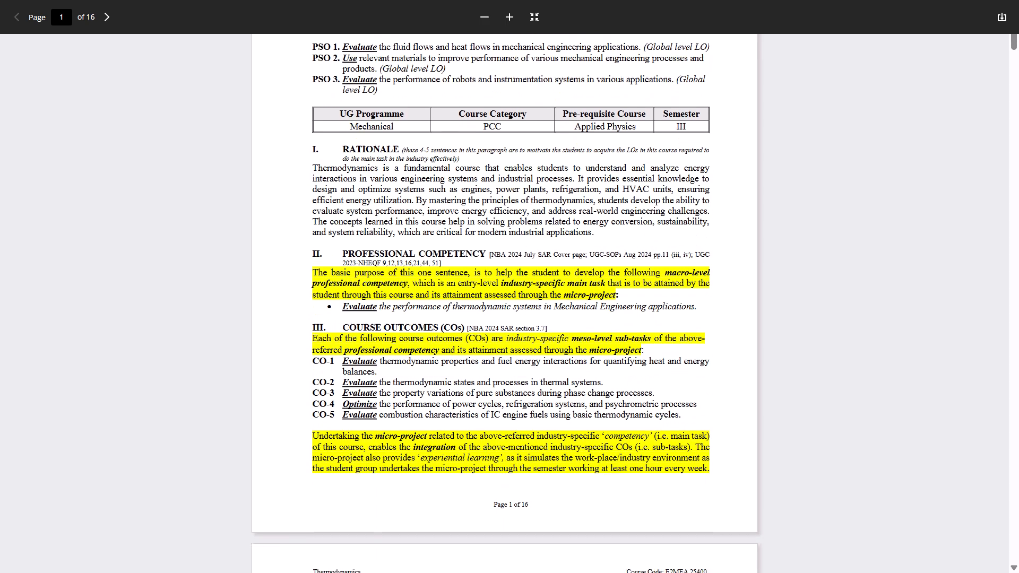
scroll(590, 187, "down", 3)
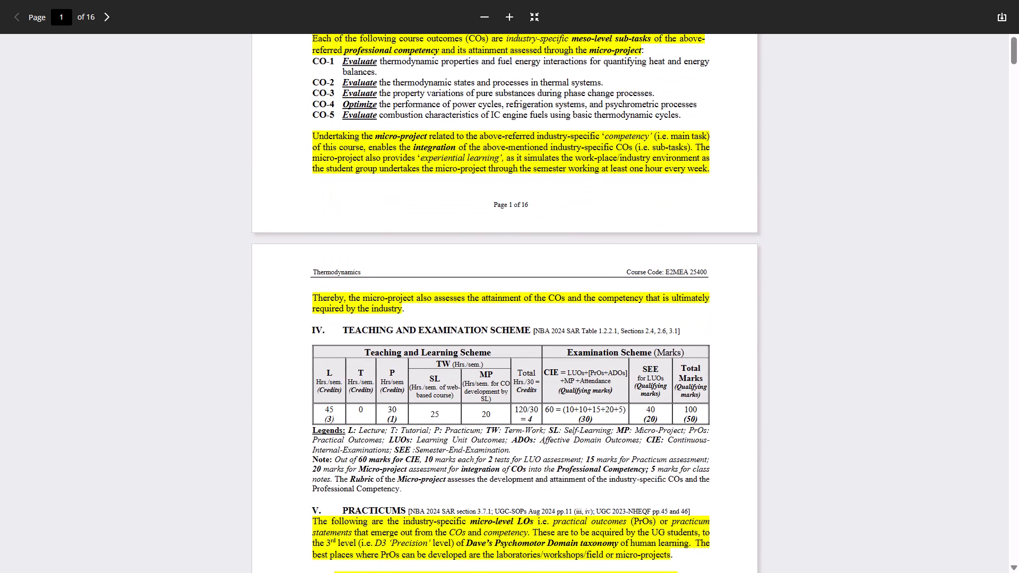
double_click(508, 34)
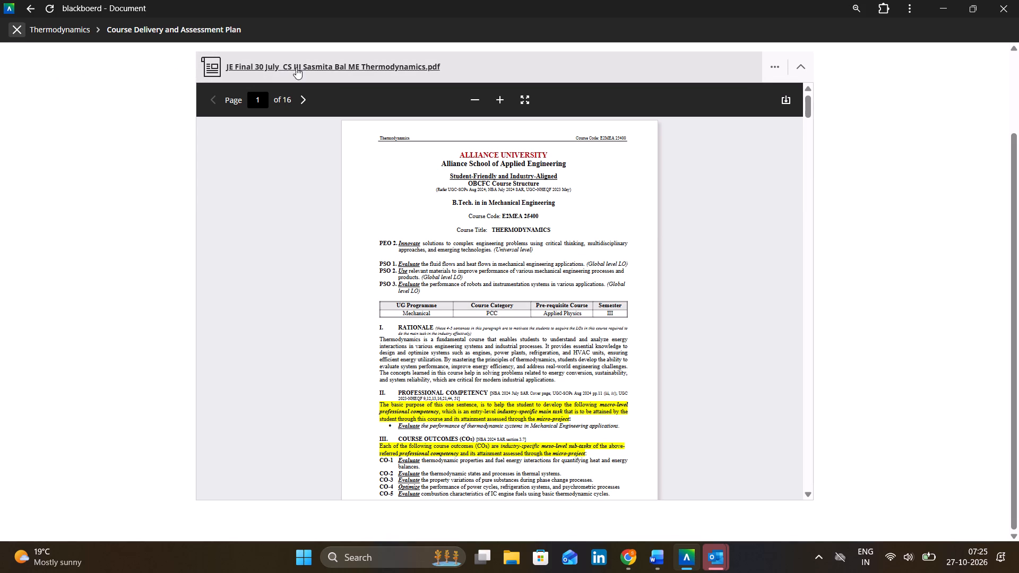
Leave the Course Delivery and Assessment Plan and check the instructor's entry and message form under Course Faculty on the Thermodynamics course page.
left_click(19, 31)
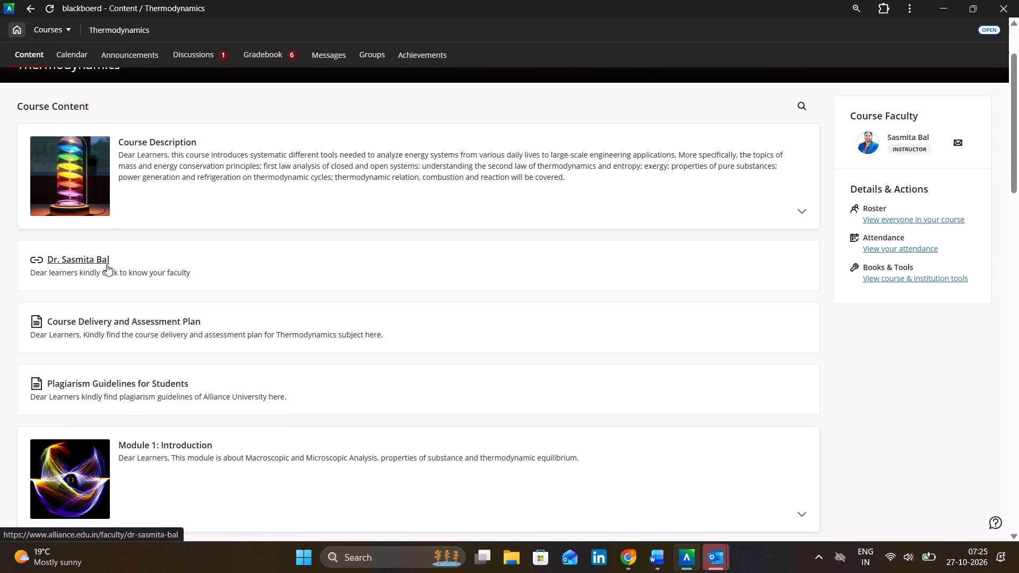
scroll(107, 264, "up", 4)
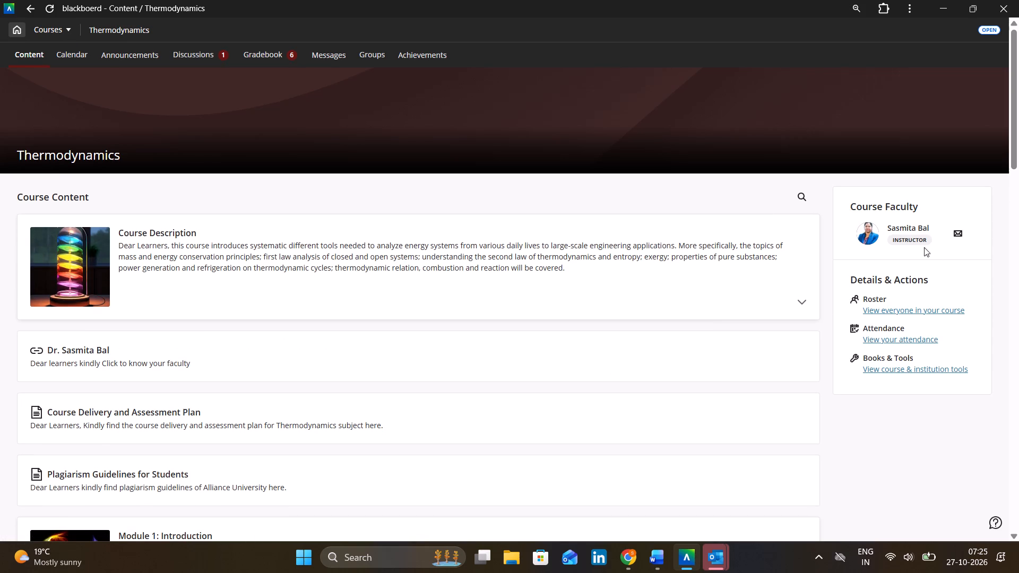
left_click(915, 237)
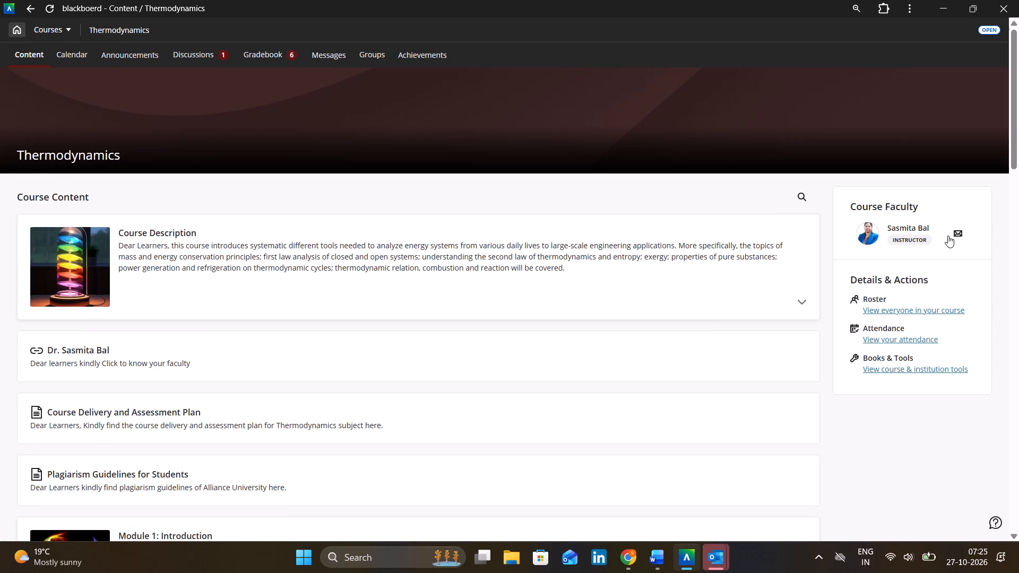
left_click(956, 232)
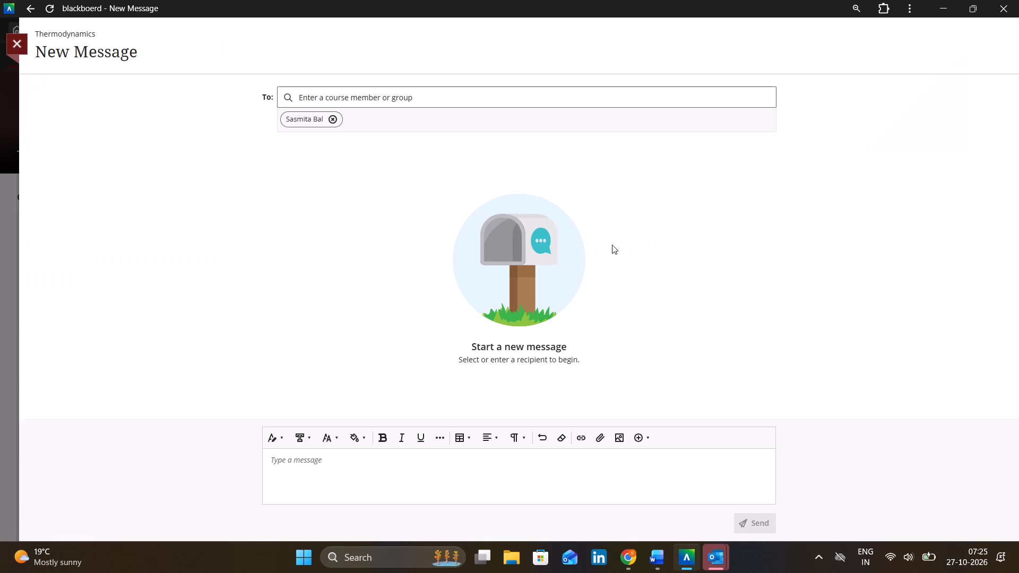
left_click(13, 47)
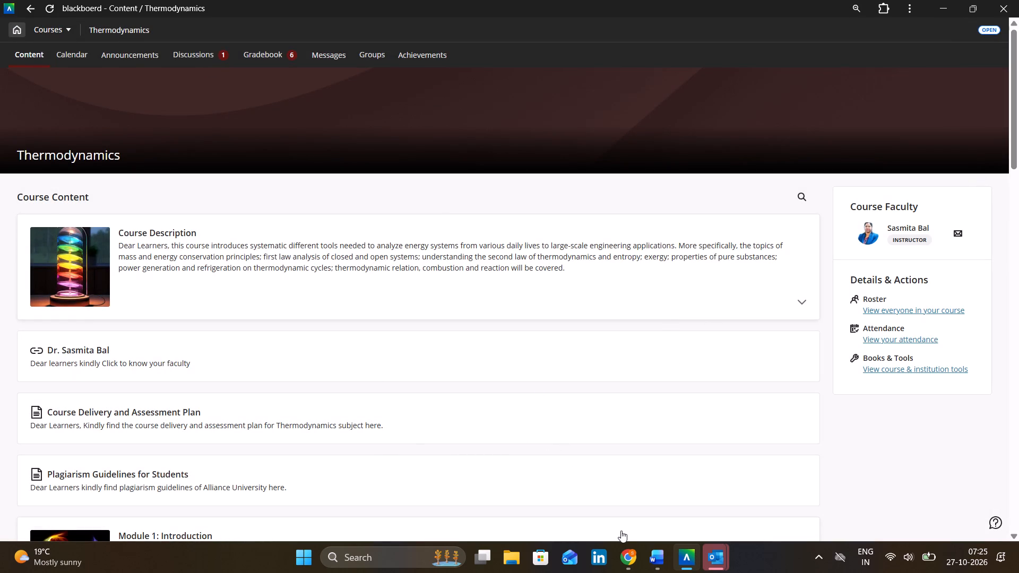
left_click(719, 75)
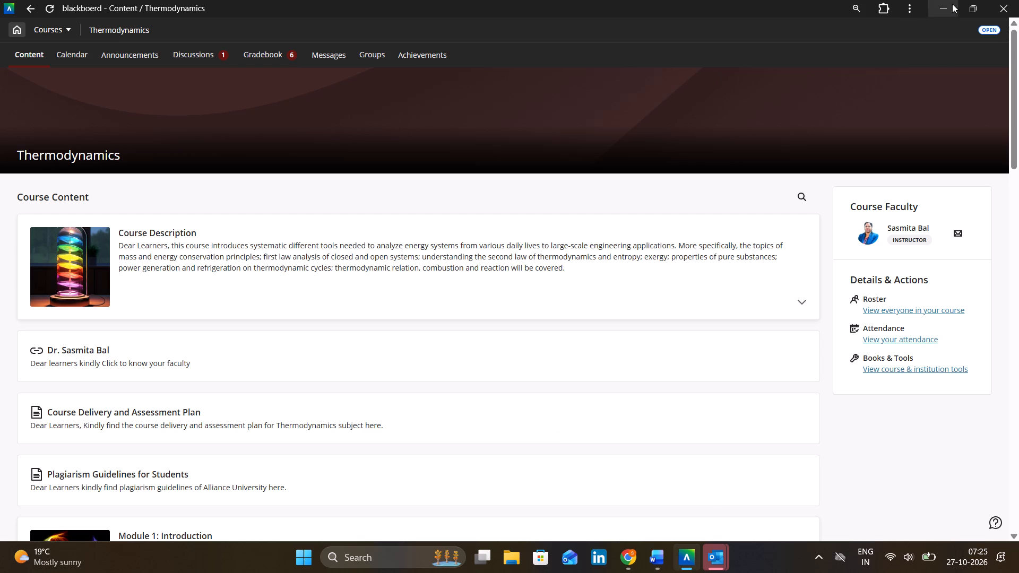
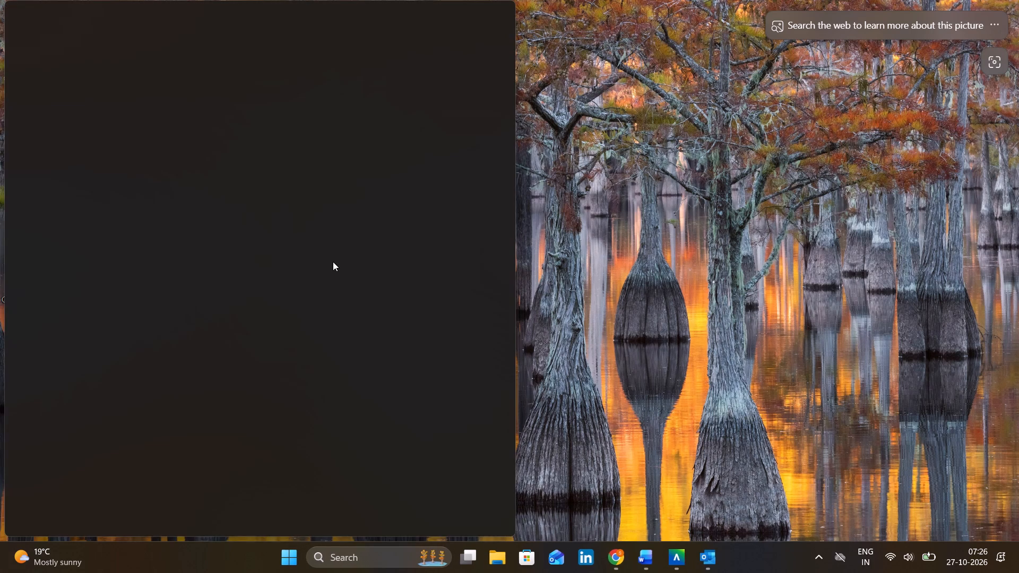
Switch to the Brave browser and open the AUERP Student Home tab.
left_click(463, 19)
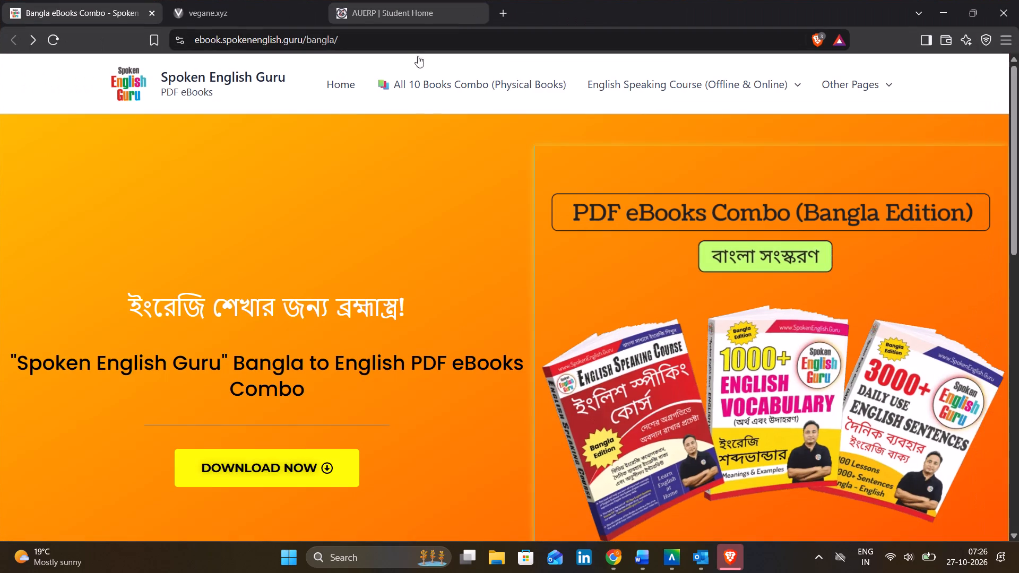
Switch to the AUERP student portal page in Brave and view the top of the course attendance summary.
left_click(409, 5)
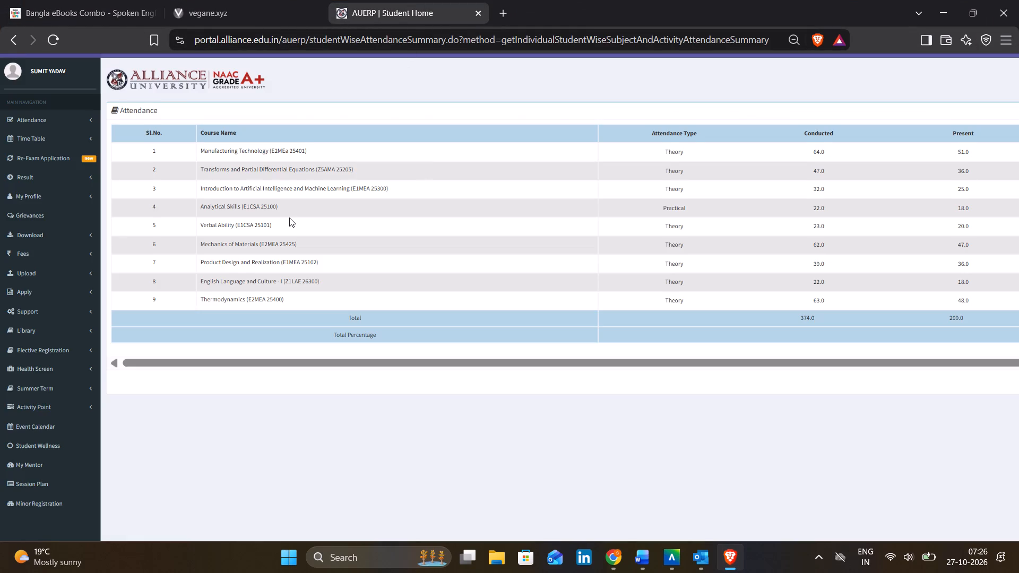
scroll(289, 218, "up", 7)
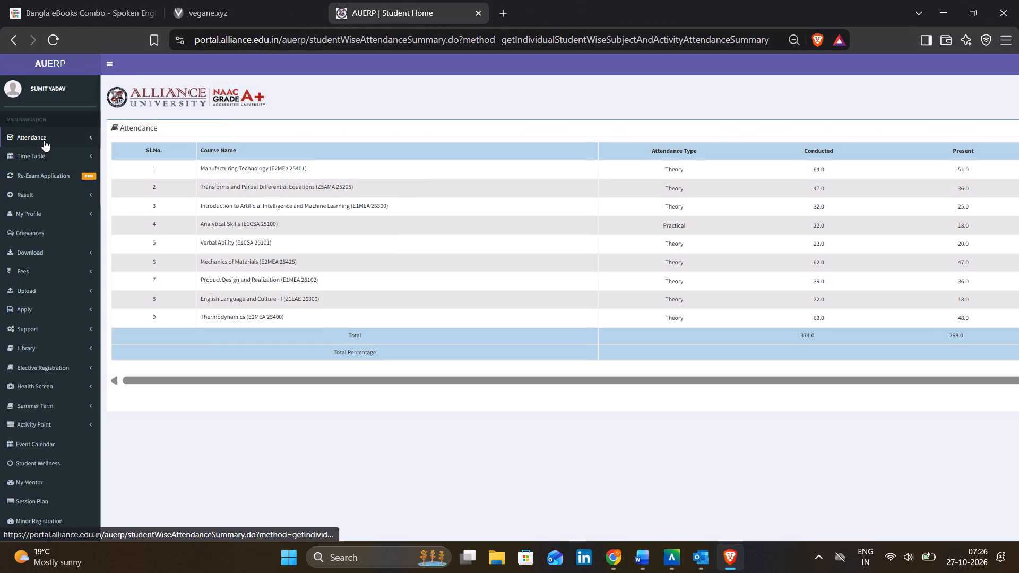
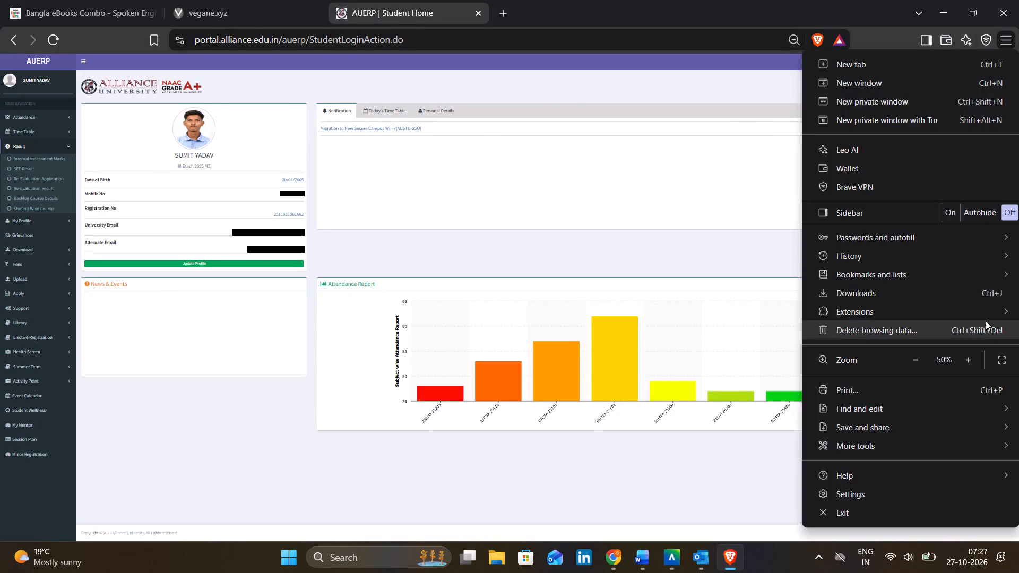
Zoom the AUERP portal to 80% and view the Internal Assessment Marks.
triple_click(970, 364)
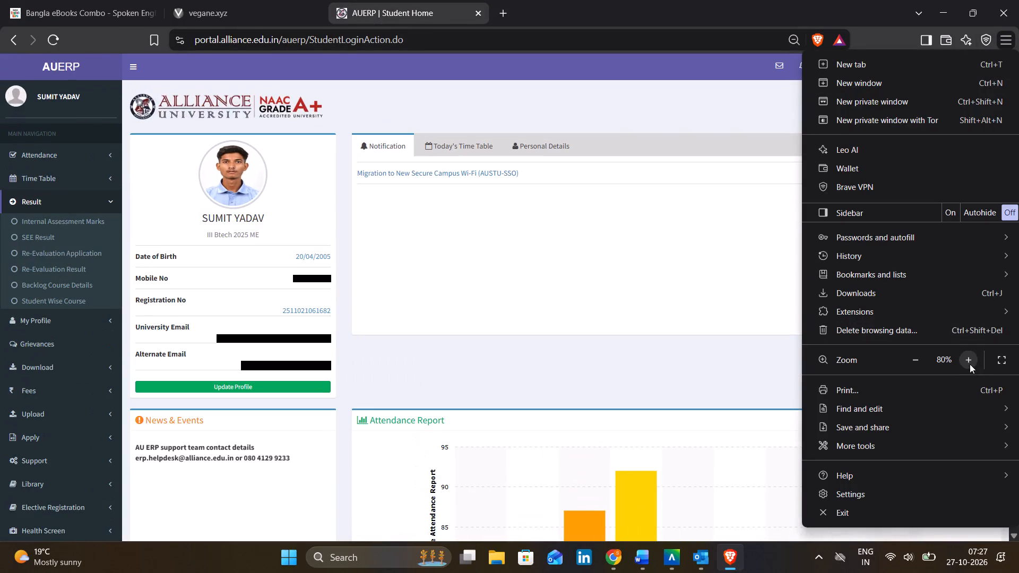
left_click(712, 8)
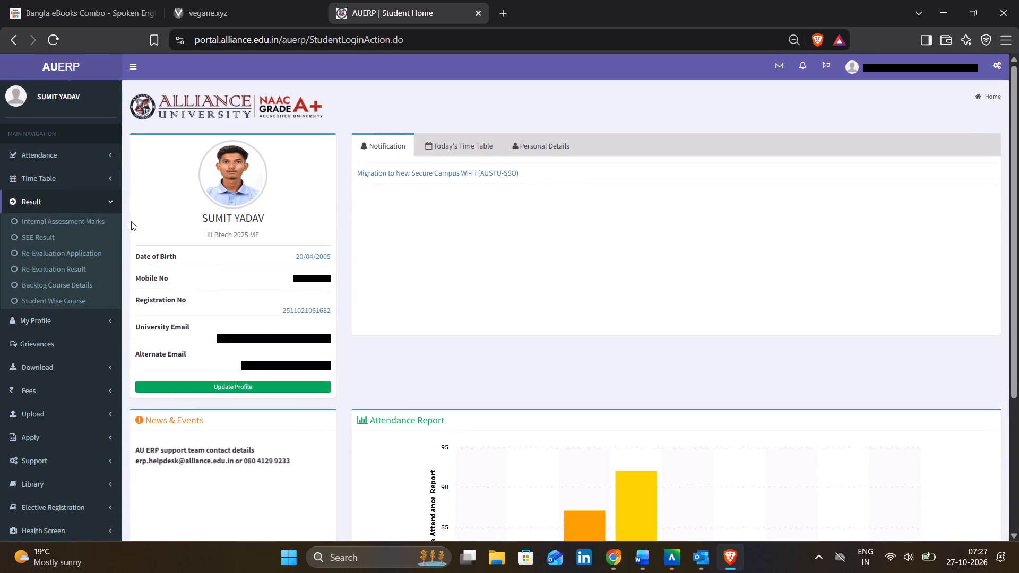
left_click(92, 224)
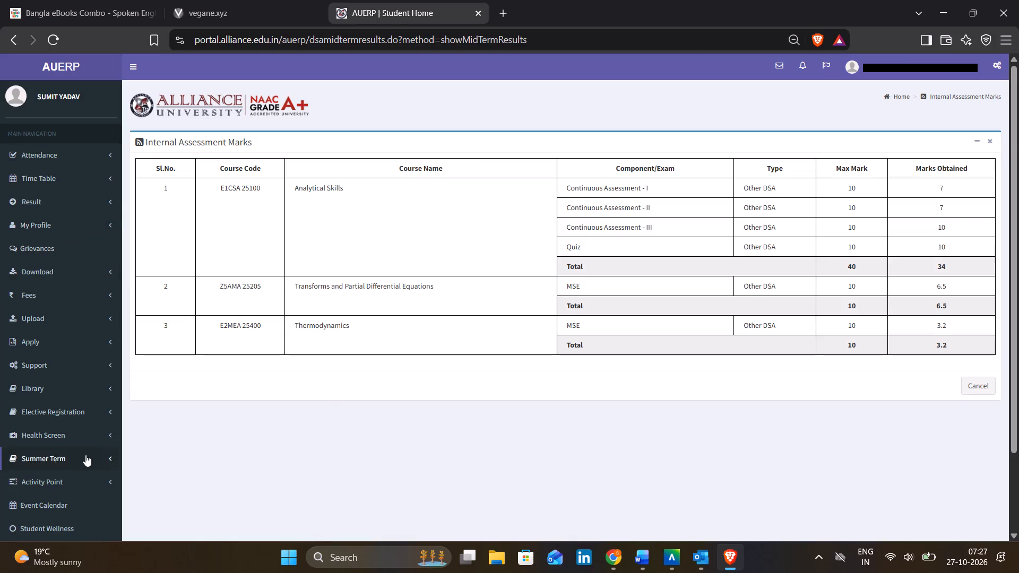
Open the Thermodynamics session plan from the portal's semester 3 faculty list.
scroll(85, 455, "down", 4)
left_click(46, 480)
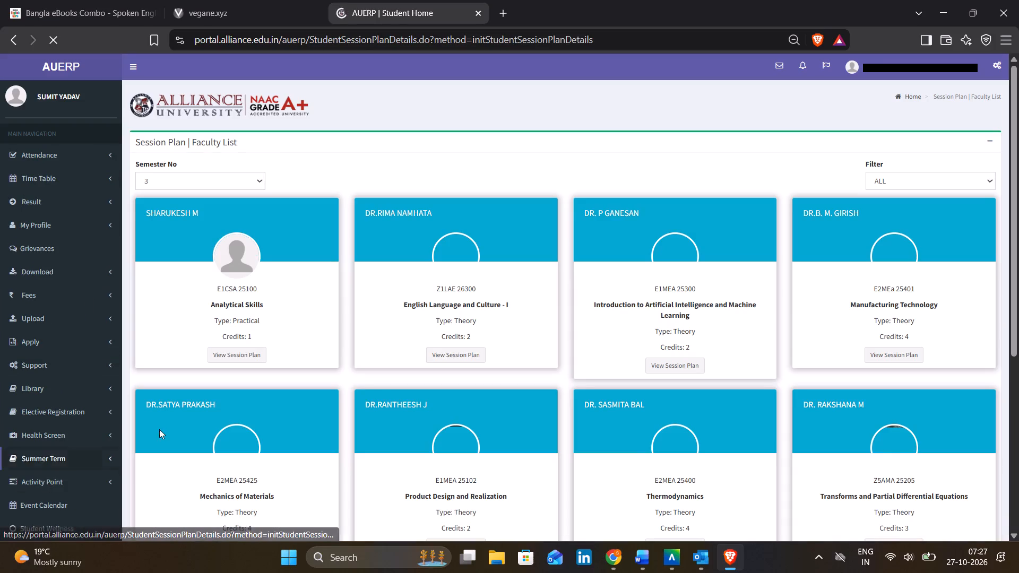
scroll(438, 435, "down", 1)
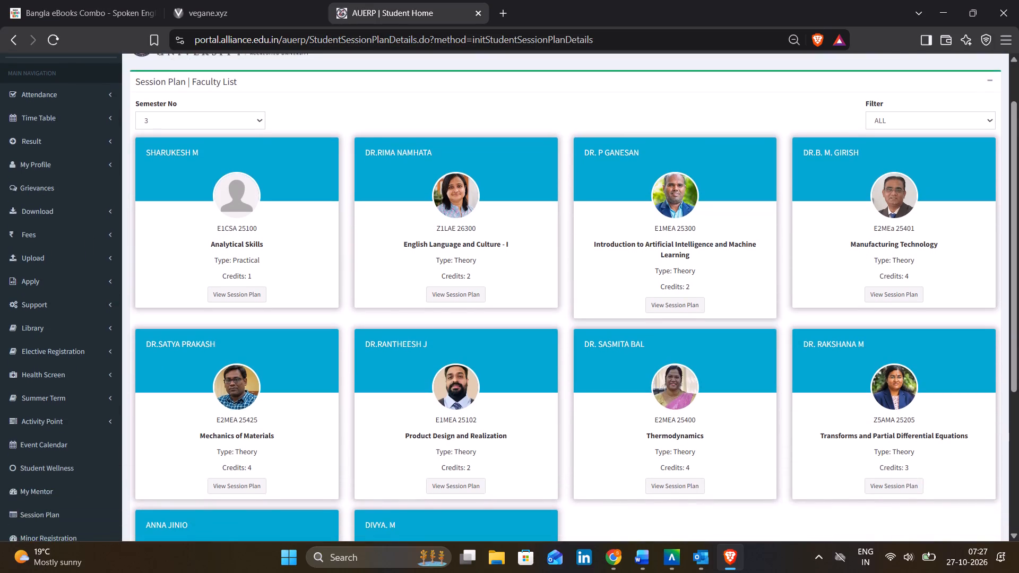
scroll(438, 435, "down", 1)
scroll(593, 311, "down", 2)
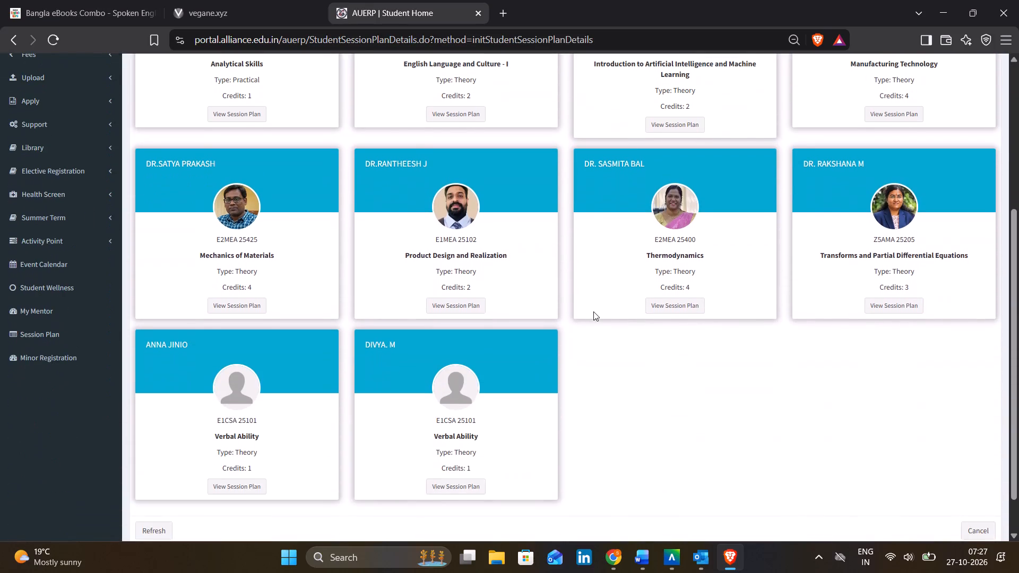
left_click(686, 299)
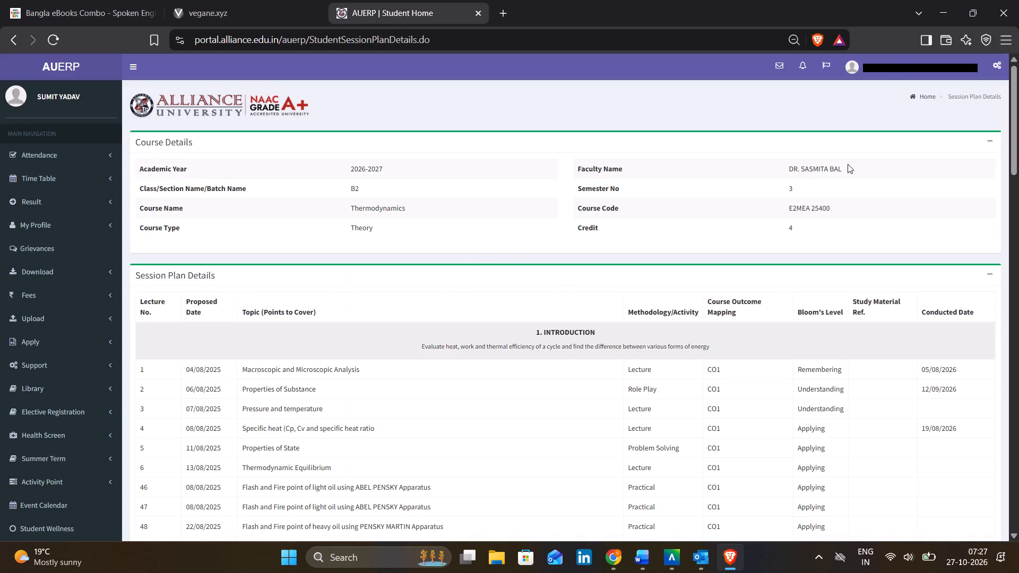
Copy the faculty name from the Thermodynamics course details into the report's Name of Course Incharge line in Word.
left_click_drag(843, 166, 792, 168)
left_click_drag(792, 168, 788, 168)
key("ctrl+c")
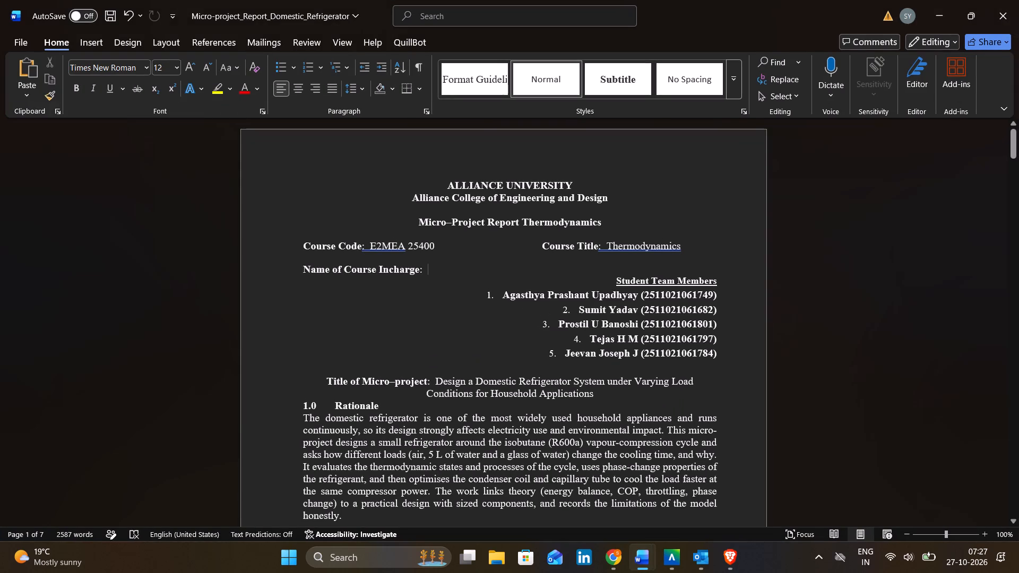
key("ctrl+v")
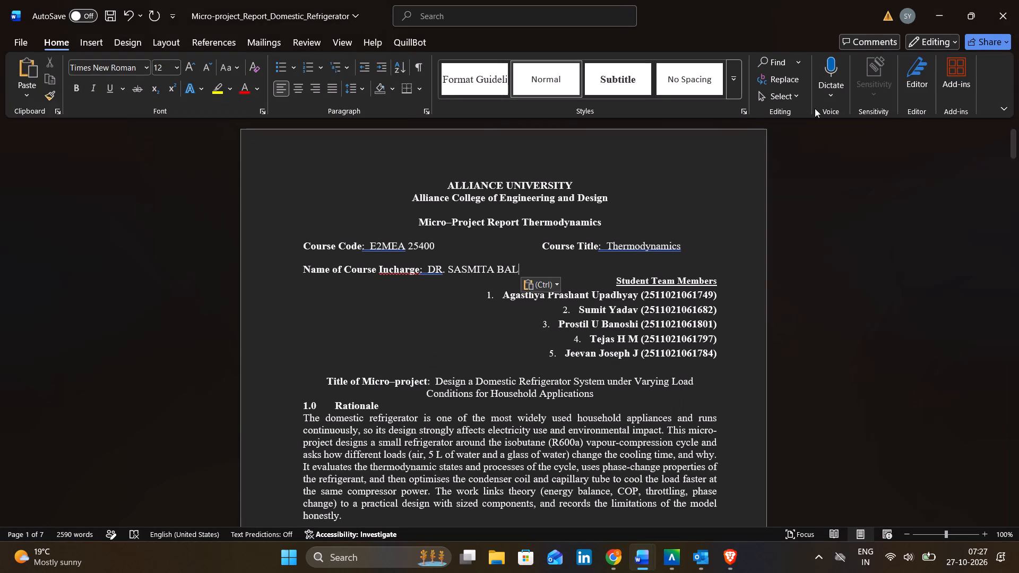
left_click(547, 265)
Apply the grammar suggestion ": Thermodynamics" to fix the spacing in the Course Title line.
left_click(671, 248)
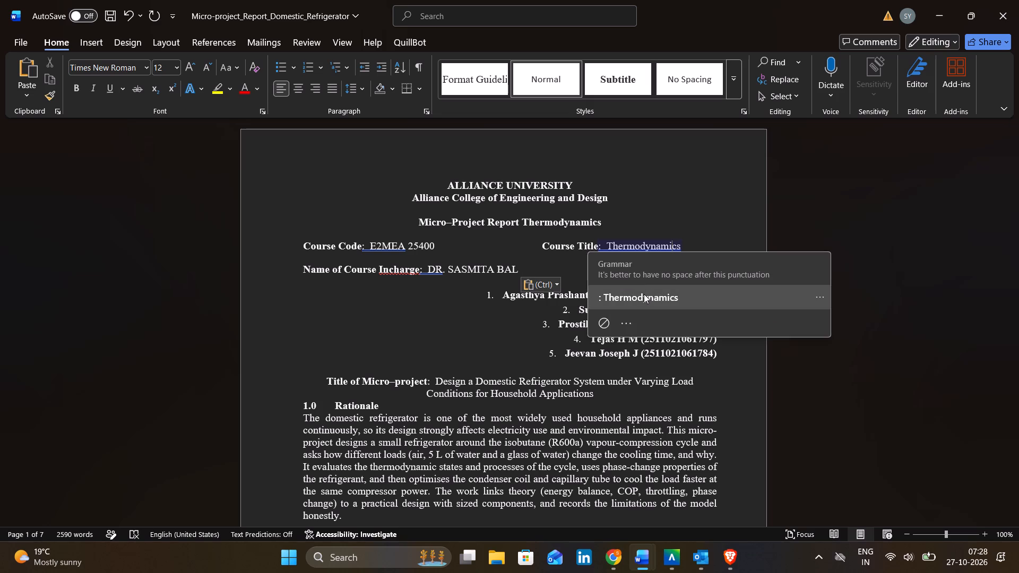
left_click(644, 294)
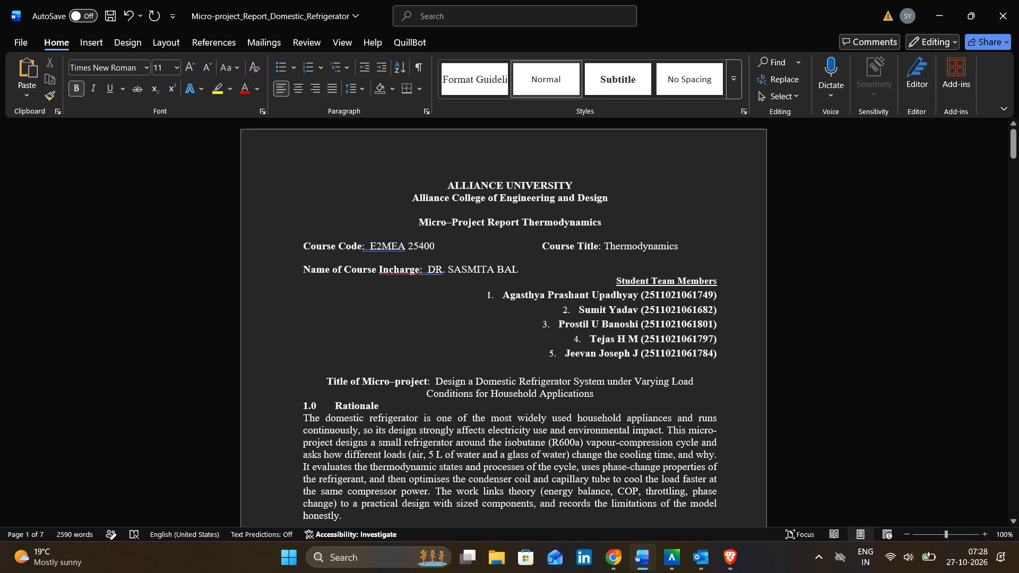
Delete the bracketed placeholder asking for the competency statement in section 2.0, Competency of the Course.
scroll(462, 327, "down", 2)
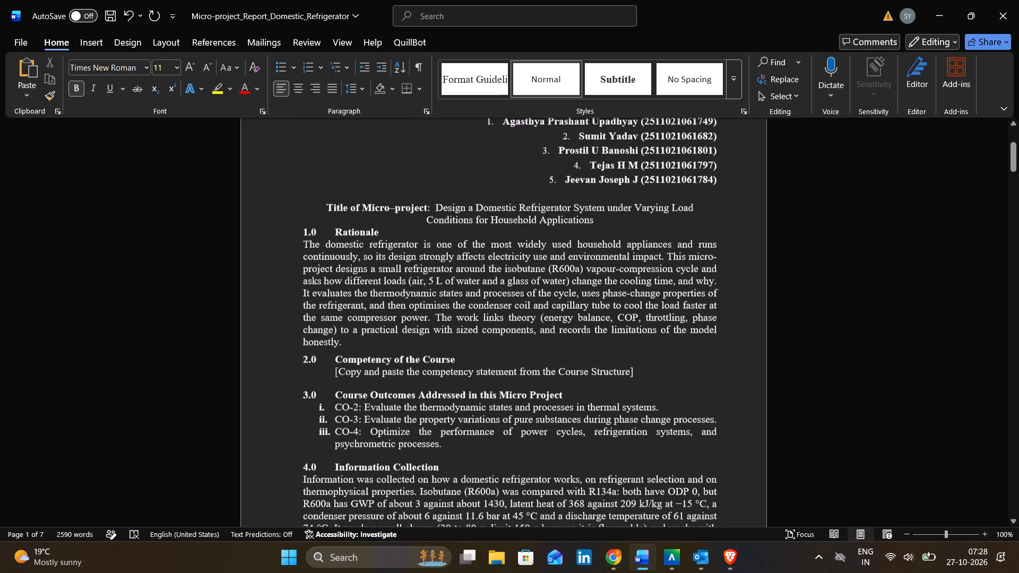
scroll(462, 327, "down", 1)
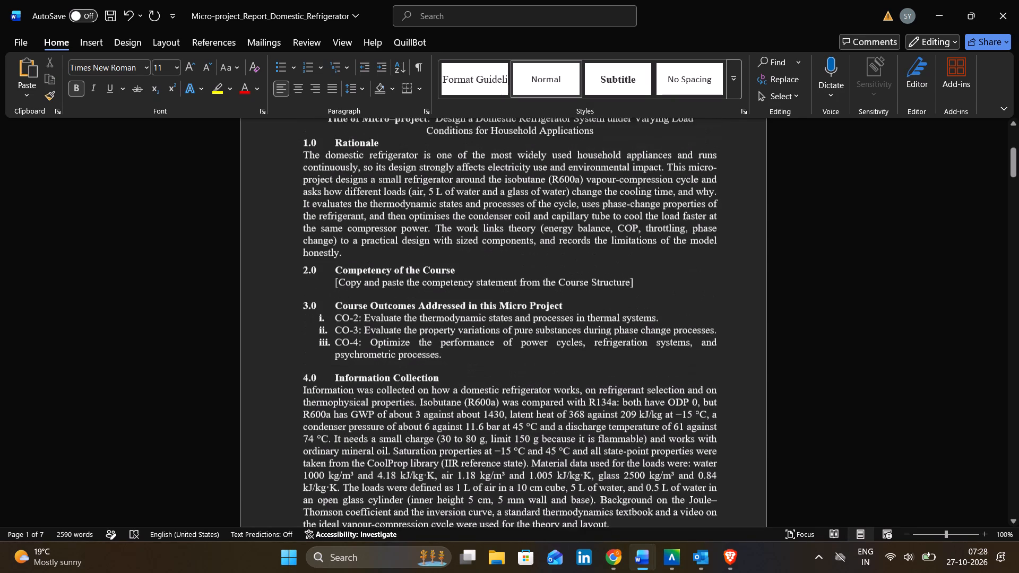
scroll(407, 342, "up", 1)
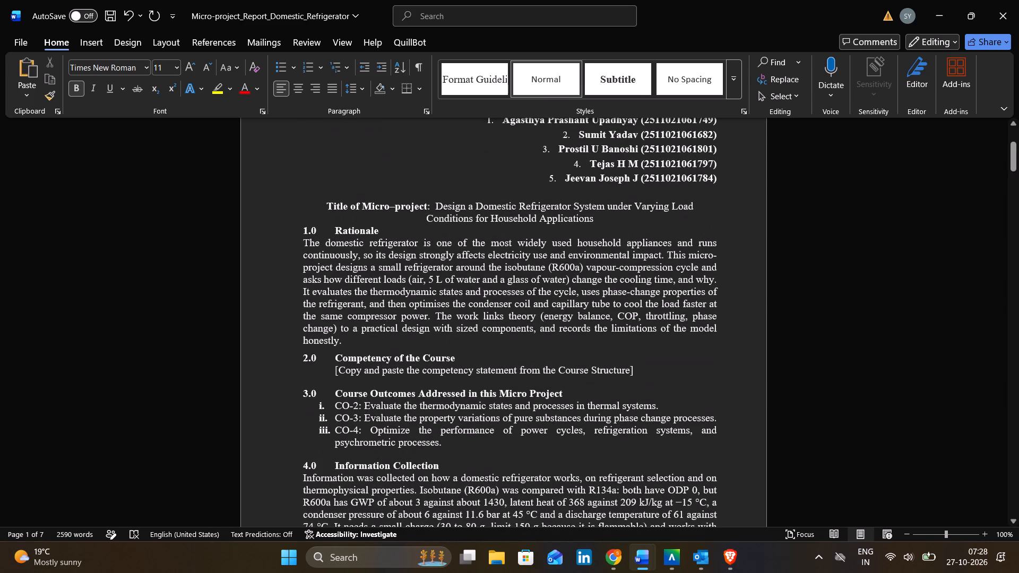
left_click(633, 370)
key("BackSpace")
key("BackSpace")
key("BackSpace")
key("BackSpace")
key("BackSpace")
key("BackSpace")
key("BackSpace")
key("BackSpace")
key("BackSpace")
key("BackSpace")
key("BackSpace")
key("BackSpace")
key("BackSpace")
key("BackSpace")
key("BackSpace")
key("BackSpace")
key("BackSpace")
key("BackSpace")
key("BackSpace")
key("BackSpace")
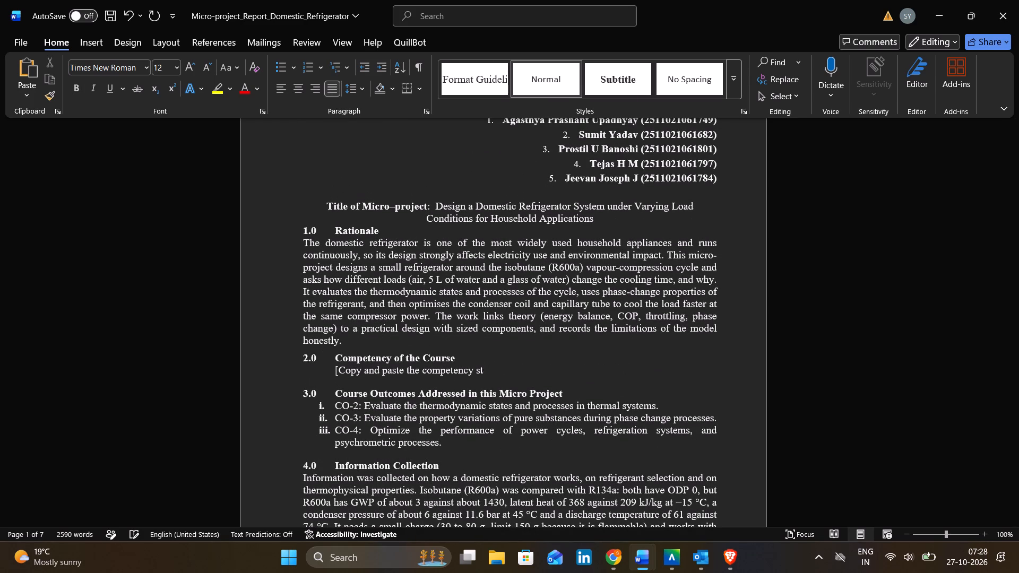
key("BackSpace")
key("BackSpace")
key("BackSpace")
key("BackSpace")
key("BackSpace")
key("BackSpace")
key("BackSpace")
key("BackSpace")
key("BackSpace")
key("BackSpace")
key("BackSpace")
key("BackSpace")
key("BackSpace")
key("BackSpace")
key("BackSpace")
key("BackSpace")
key("BackSpace")
key("BackSpace")
key("BackSpace")
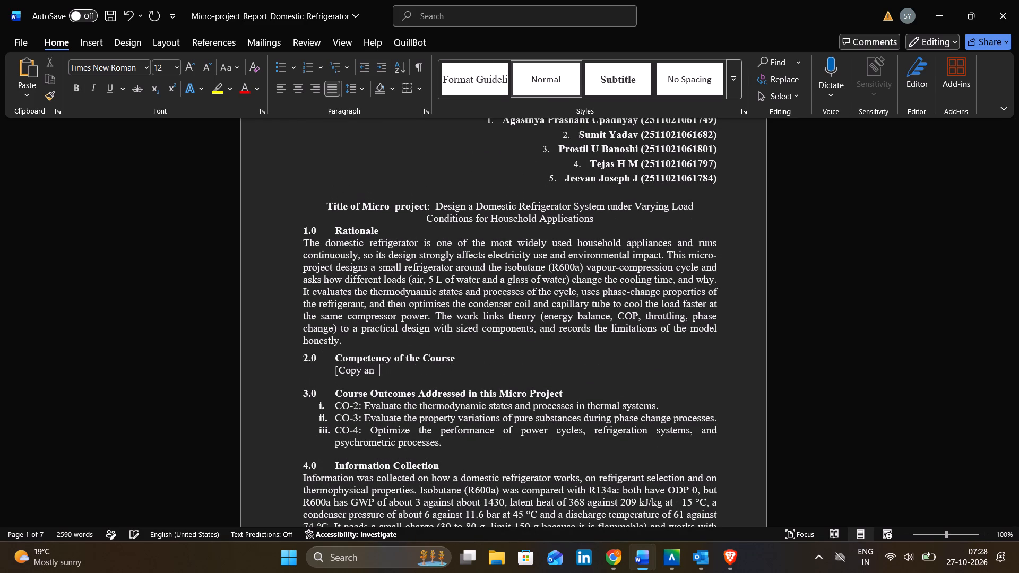
key("BackSpace")
key("BackSpace")
key("BackSpace")
key("BackSpace")
key("BackSpace")
key("BackSpace")
key("BackSpace")
key("BackSpace")
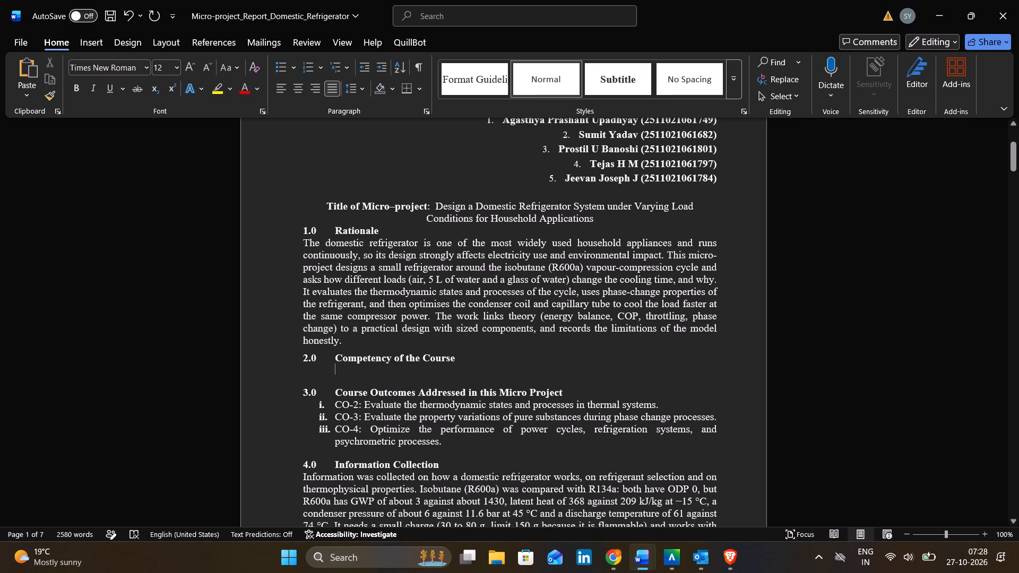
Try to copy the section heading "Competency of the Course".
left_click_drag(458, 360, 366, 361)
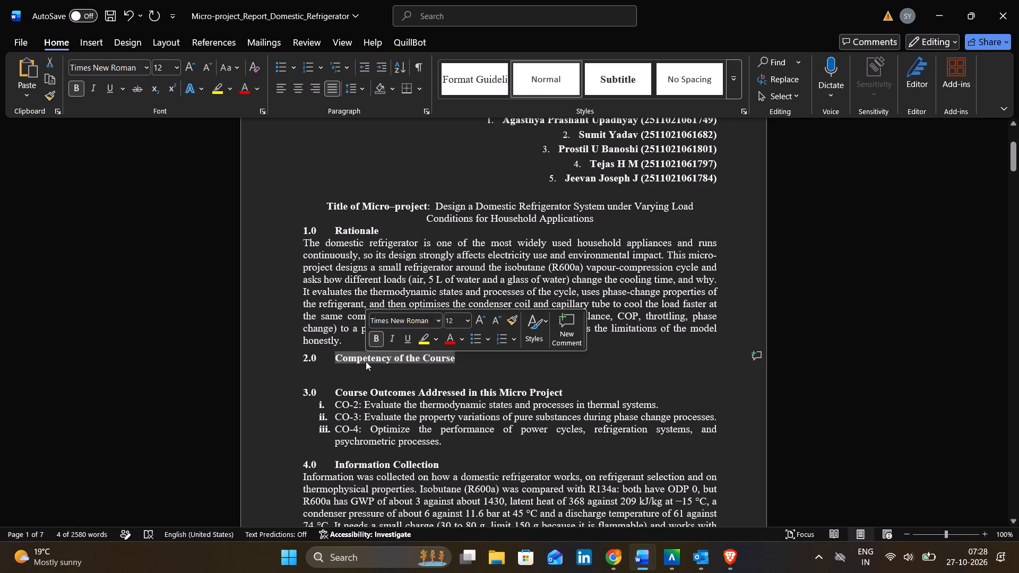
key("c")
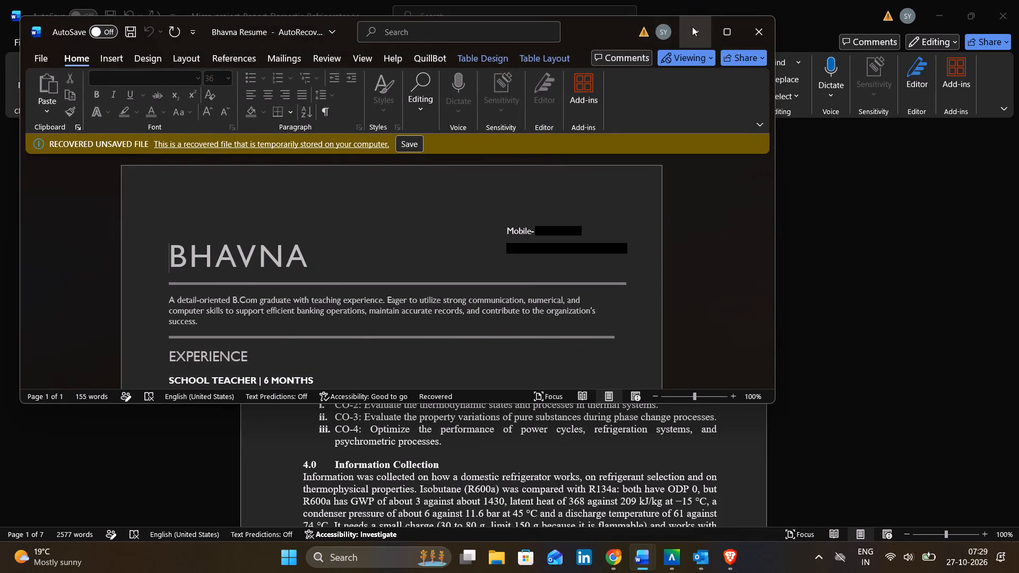
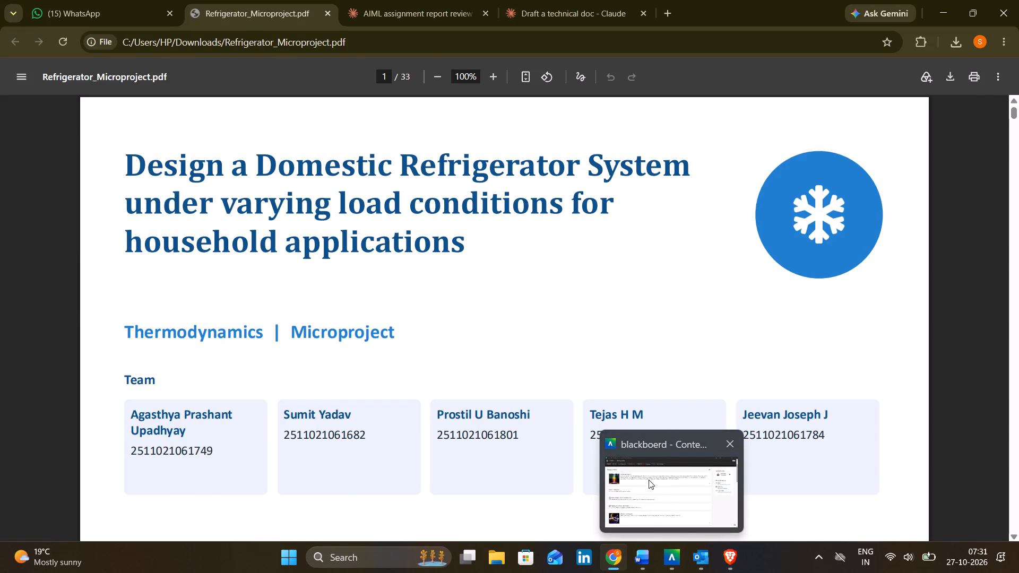
Switch to Blackboard, download the Thermodynamics PDF from Course Delivery and Assessment Plan, and open the downloaded file.
left_click(664, 490)
scroll(188, 363, "up", 1)
scroll(189, 350, "down", 1)
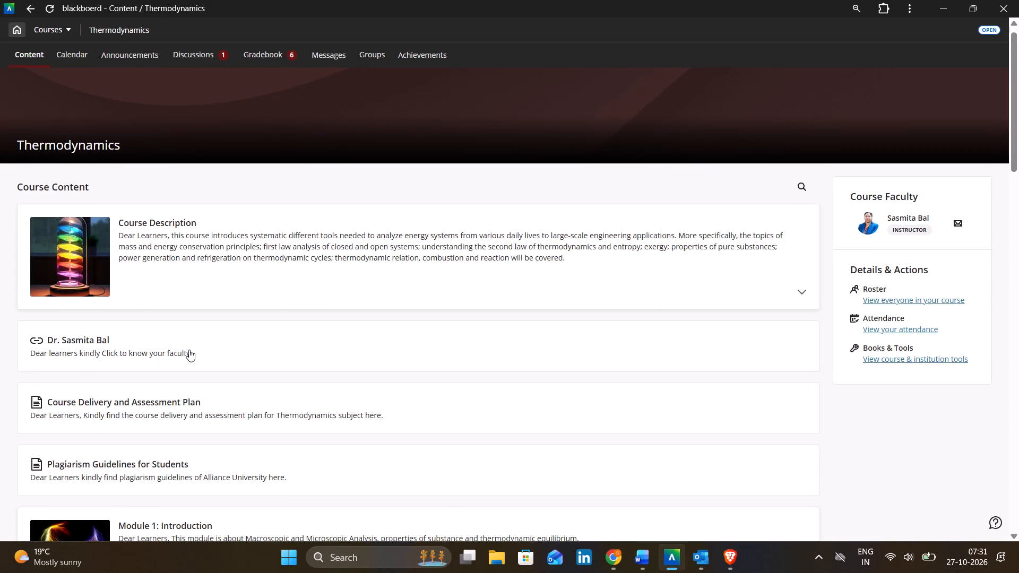
left_click(133, 397)
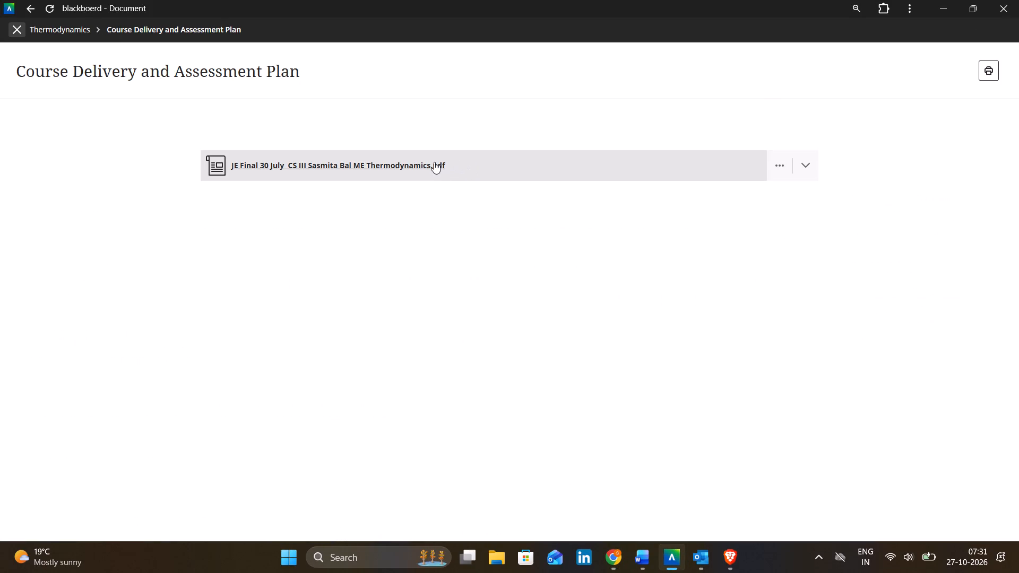
left_click(434, 161)
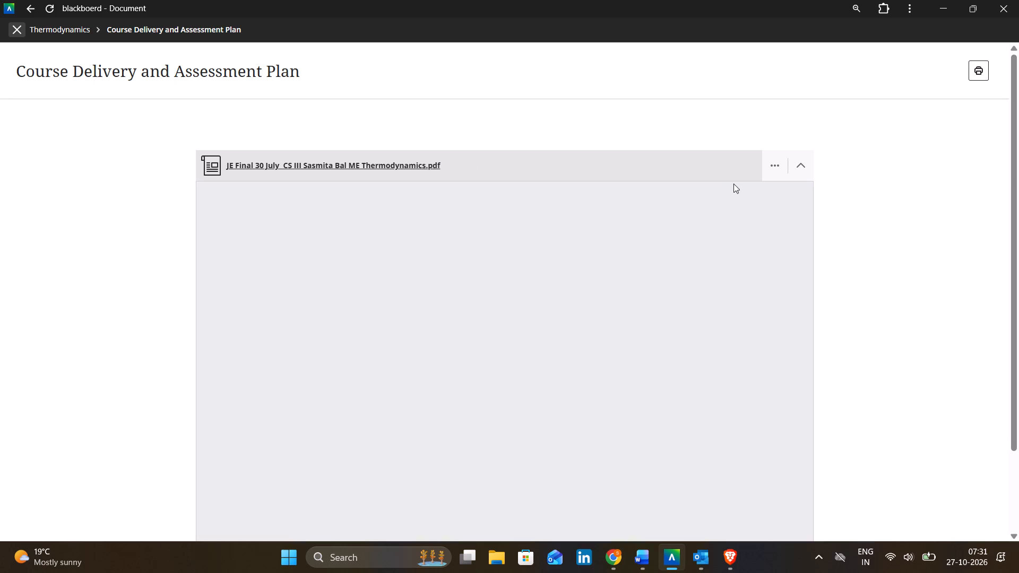
left_click(788, 196)
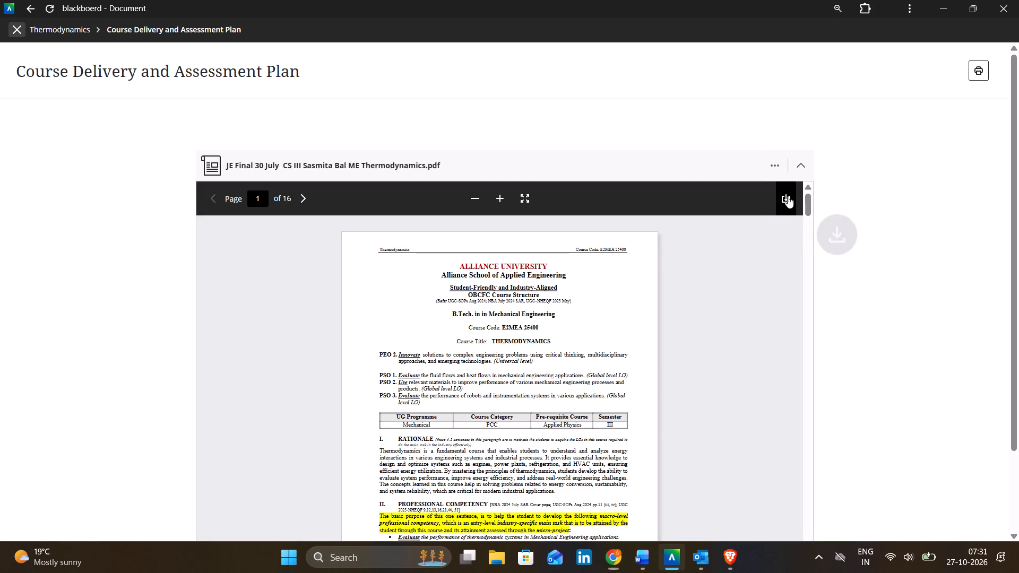
left_click(792, 53)
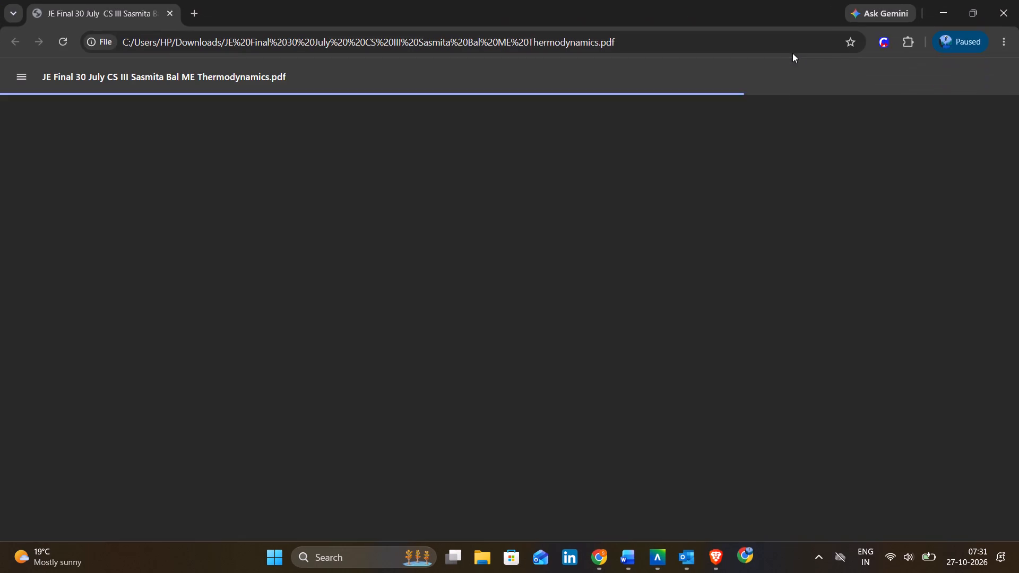
Print the Thermodynamics course structure to a PDF in the Downloads folder, replacing the existing file of the same name.
left_click(972, 76)
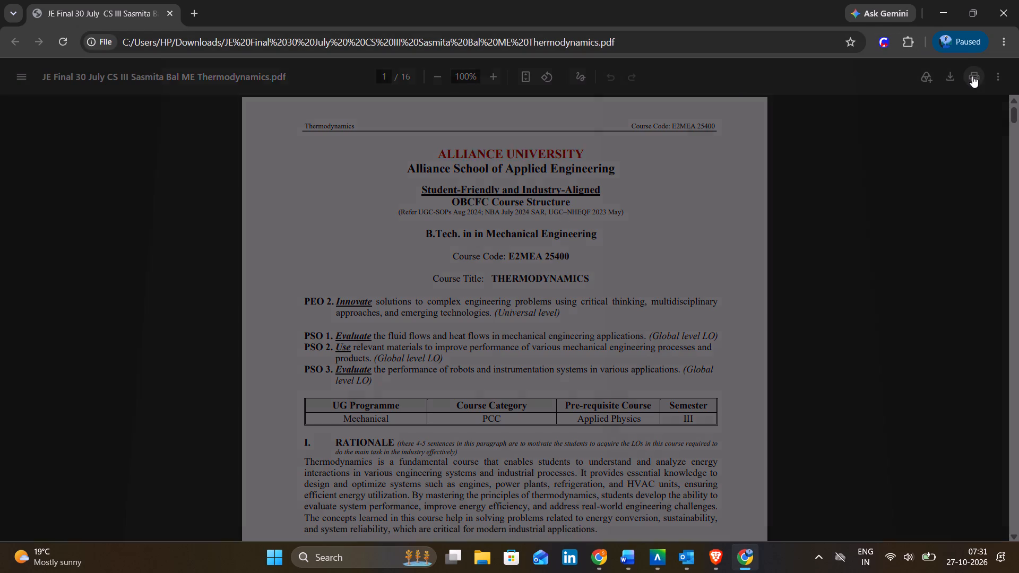
left_click(759, 478)
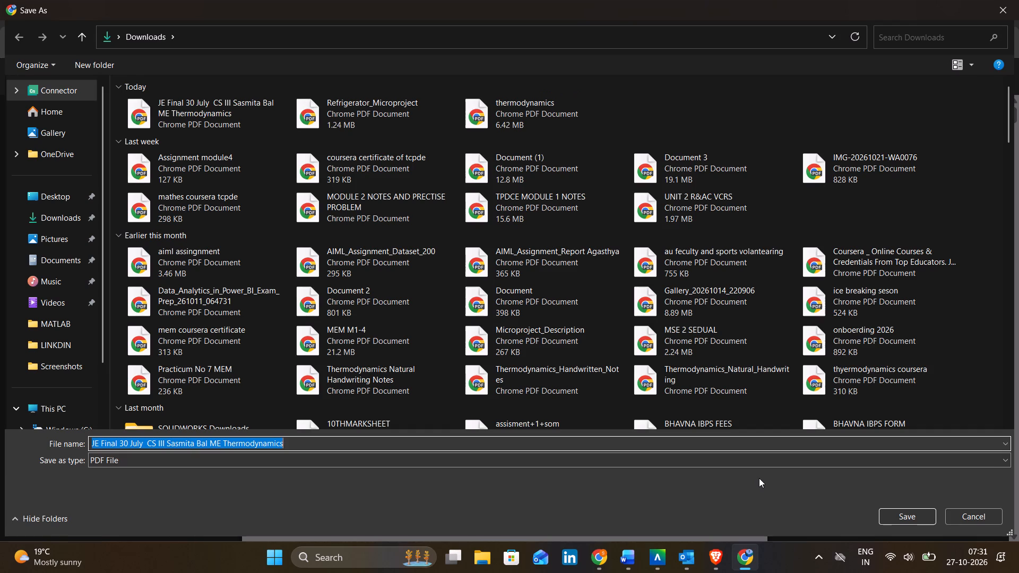
left_click(73, 220)
key("Return")
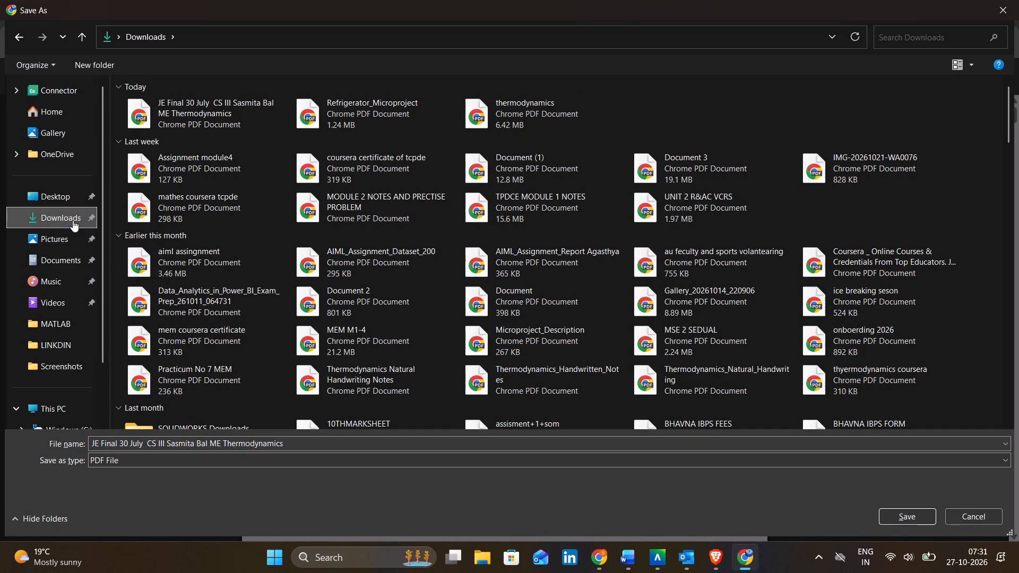
key("Return")
key("Return")
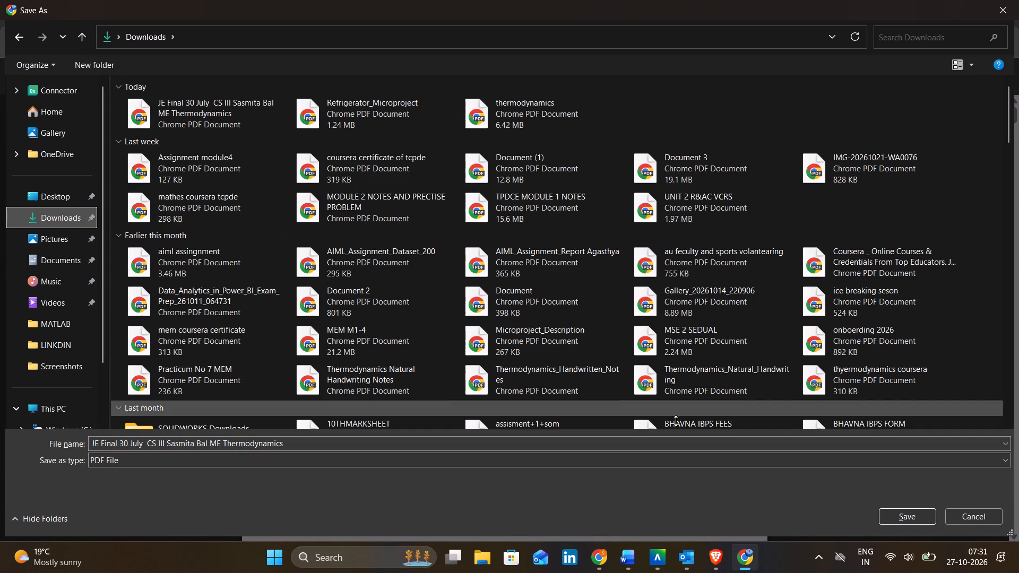
left_click(895, 512)
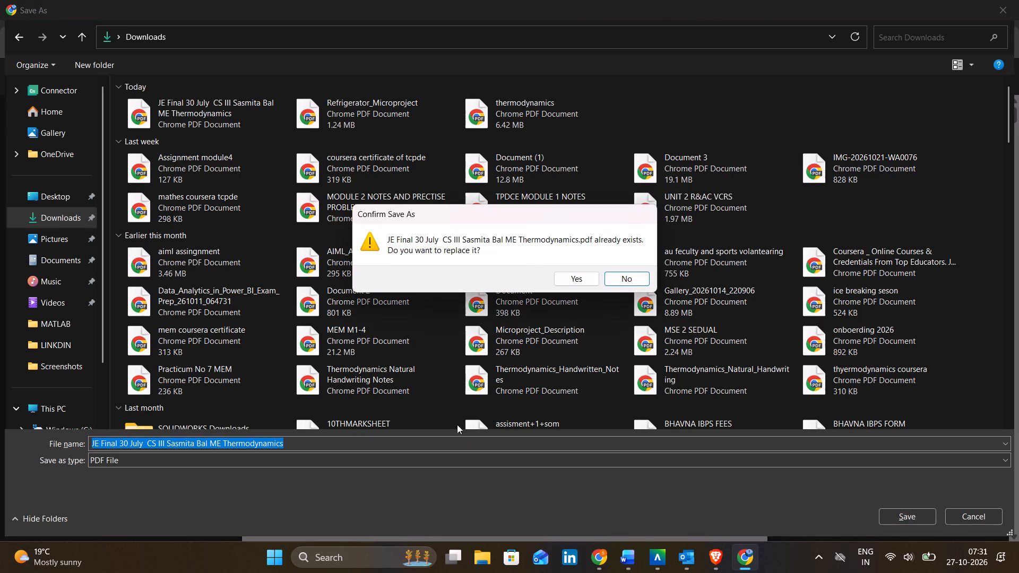
left_click(586, 278)
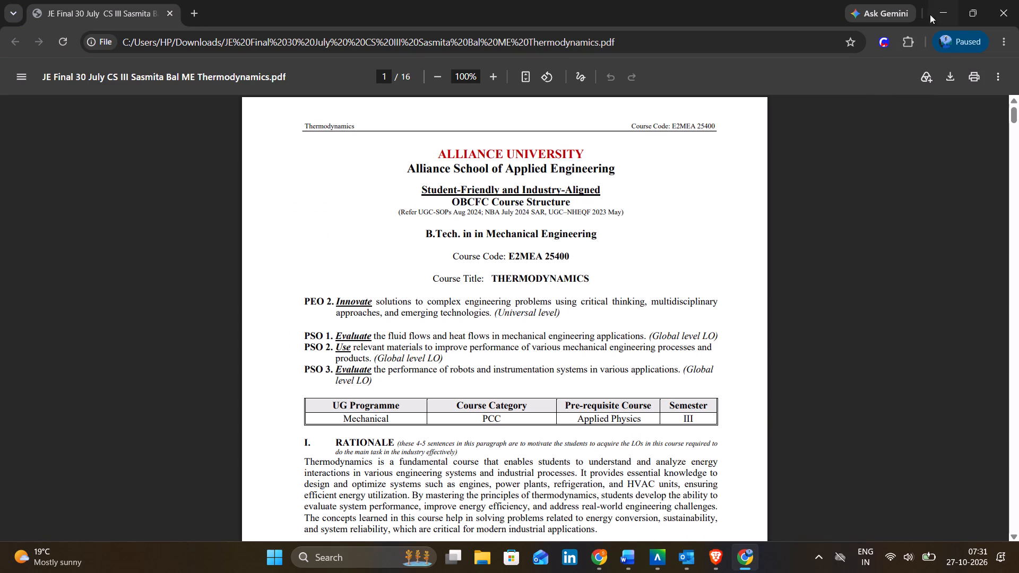
left_click(940, 10)
left_click(940, 10)
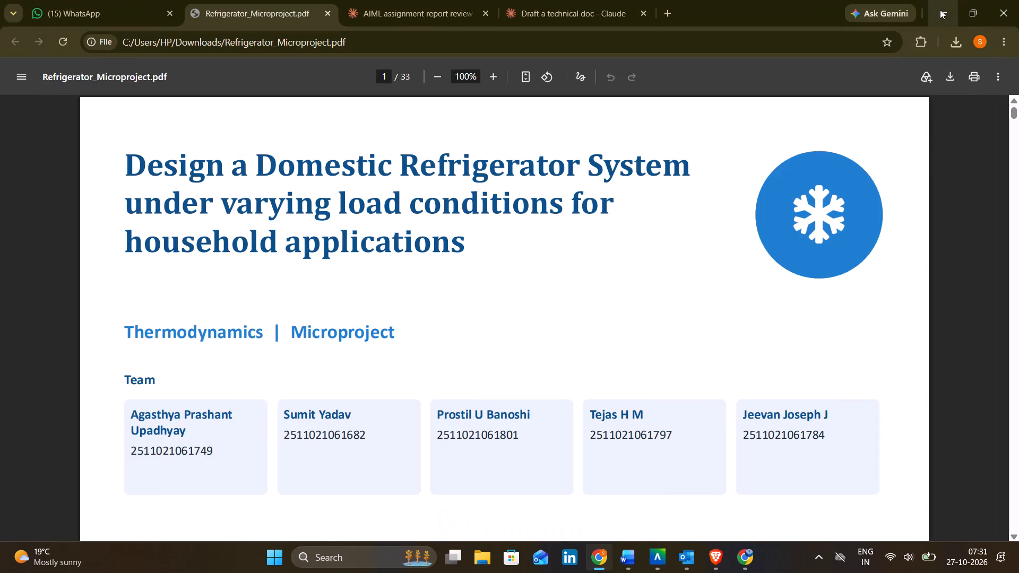
left_click(940, 10)
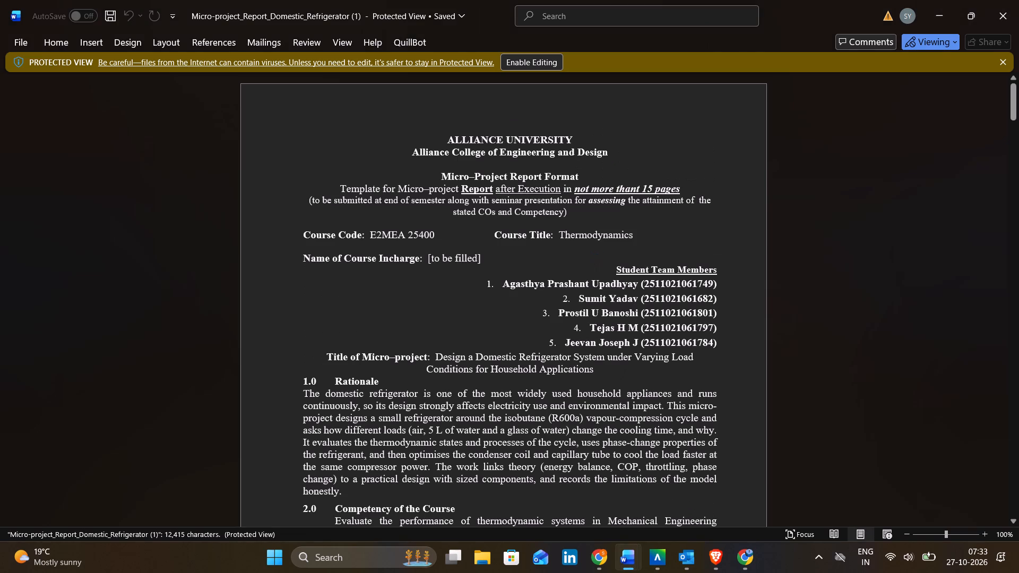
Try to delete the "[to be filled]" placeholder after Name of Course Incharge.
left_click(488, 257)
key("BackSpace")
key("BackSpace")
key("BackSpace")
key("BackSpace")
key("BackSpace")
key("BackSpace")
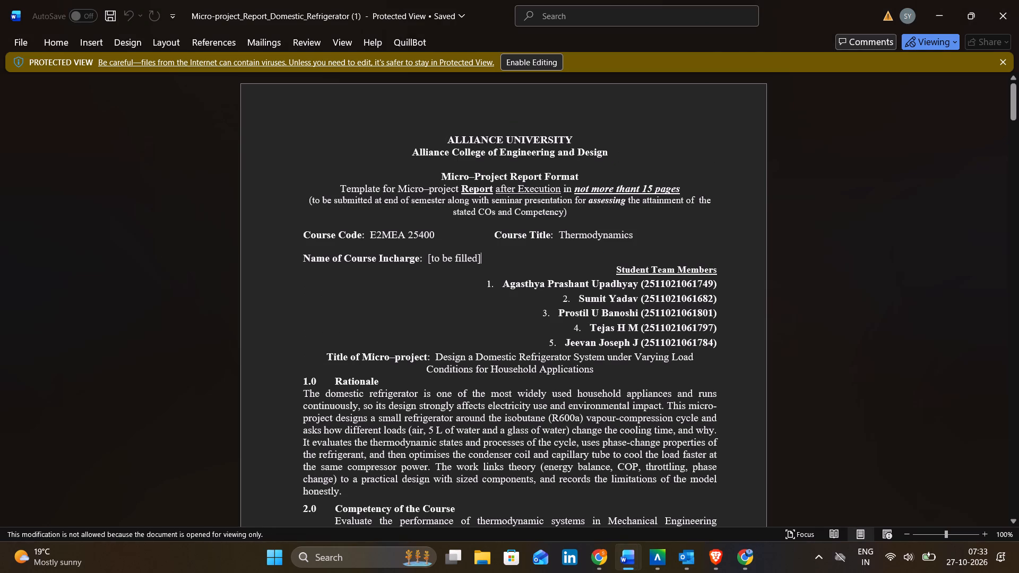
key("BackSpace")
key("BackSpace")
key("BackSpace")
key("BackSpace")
Enable editing and replace the "[to be filled]" placeholder with the copied name of the course incharge.
left_click(523, 68)
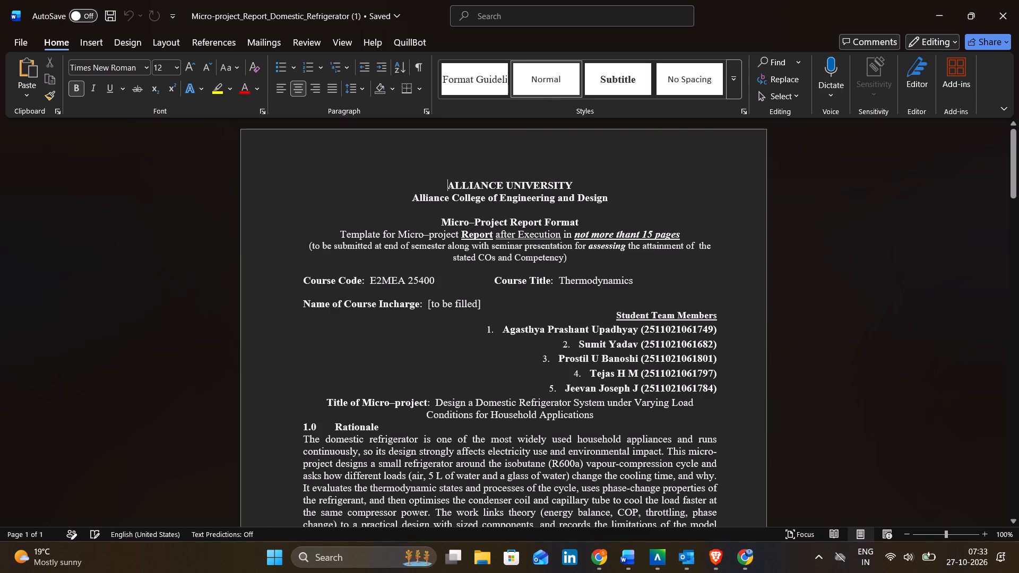
left_click(486, 307)
key("BackSpace")
key("BackSpace")
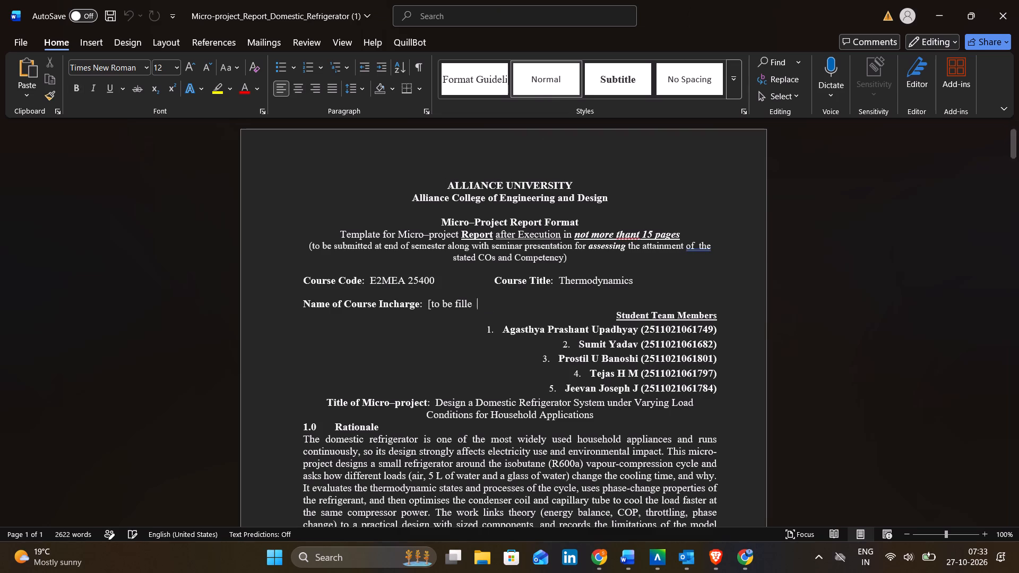
key("BackSpace")
key("BackSpace")
key("BackSpace")
key("BackSpace")
key("BackSpace")
key("BackSpace")
key("BackSpace")
key("BackSpace")
key("BackSpace")
key("BackSpace")
key("BackSpace")
key("BackSpace")
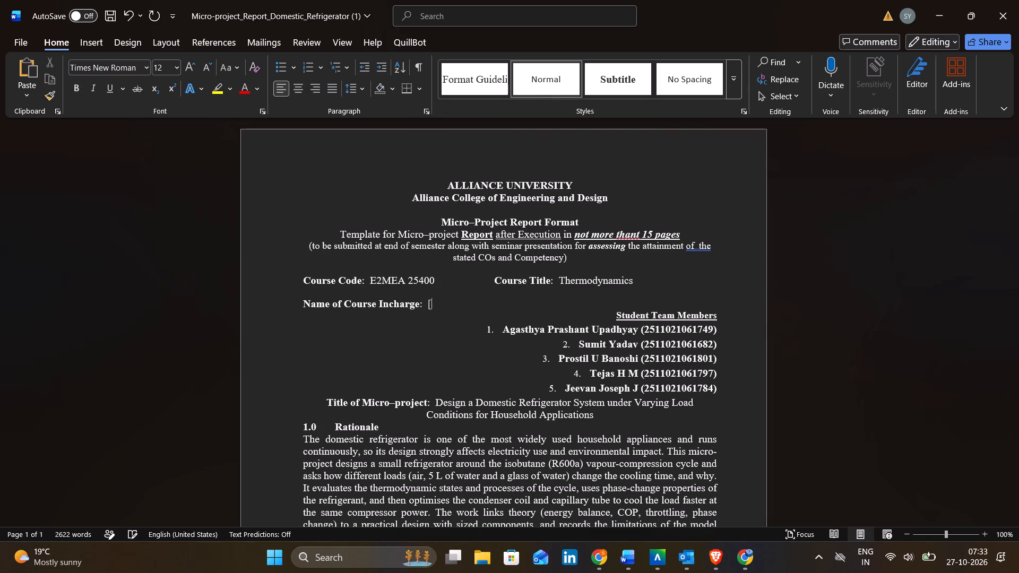
key("ctrl+v")
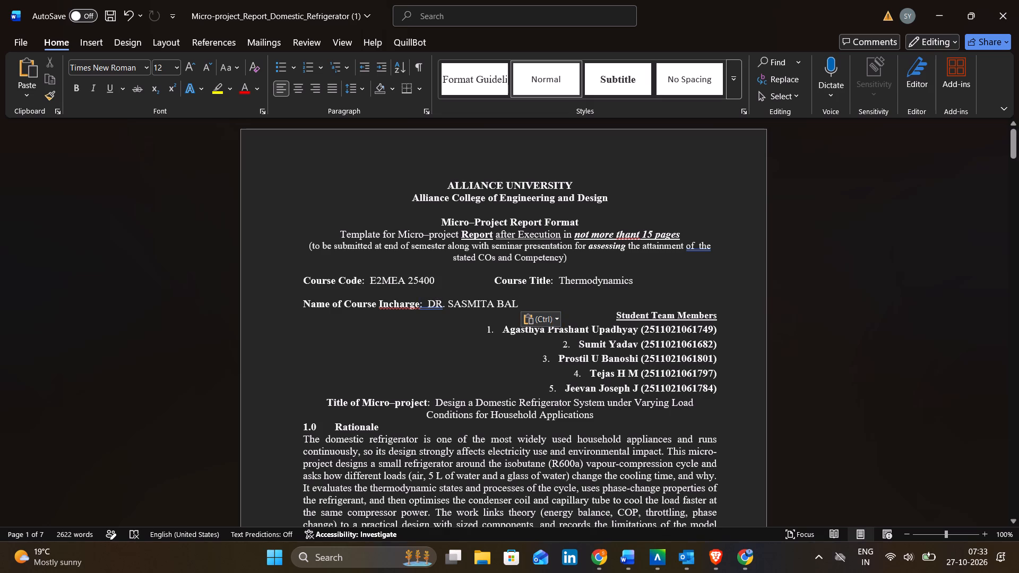
Delete the template instruction and submission note lines beneath the "Micro–Project Report Format" heading.
left_click_drag(571, 256, 409, 231)
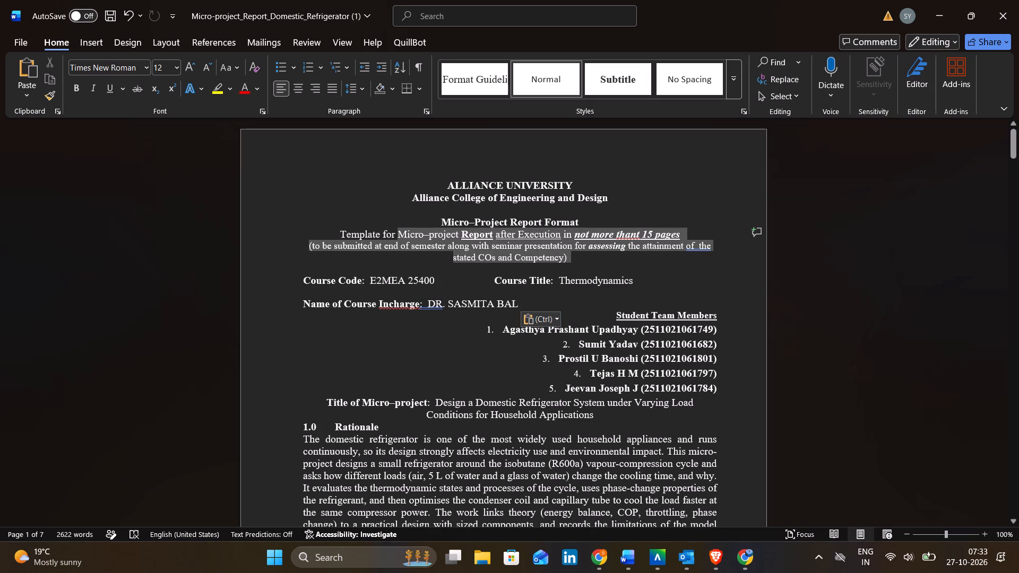
left_click_drag(409, 231, 347, 238)
key("BackSpace")
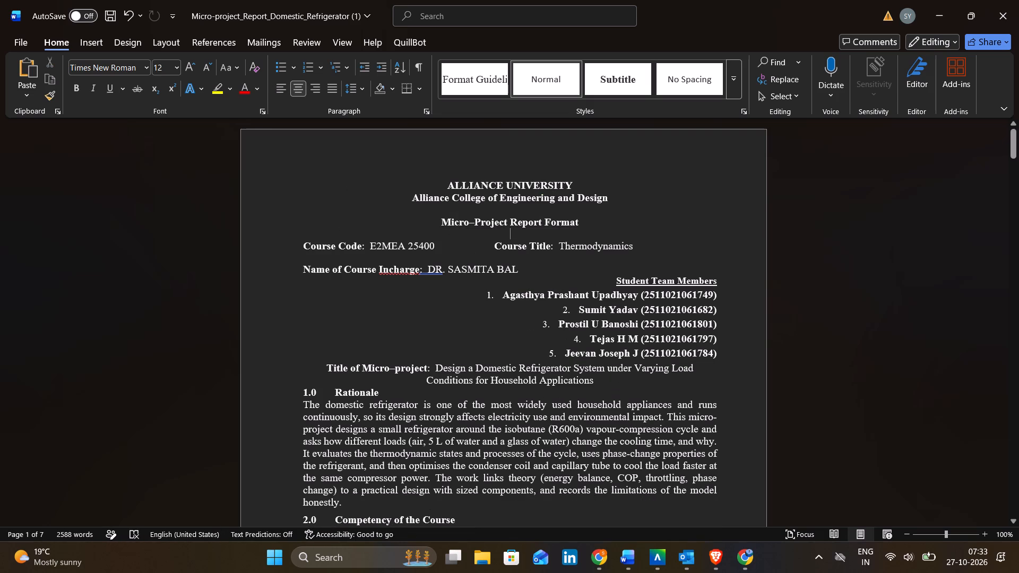
Insert two blank lines above the Course Code line.
left_click(301, 245)
key("Return")
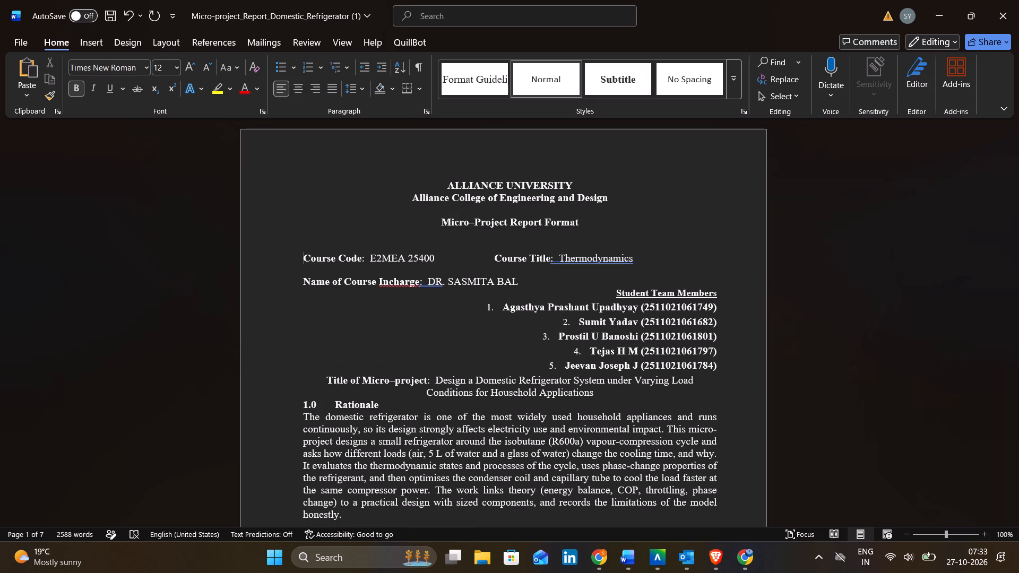
key("Return")
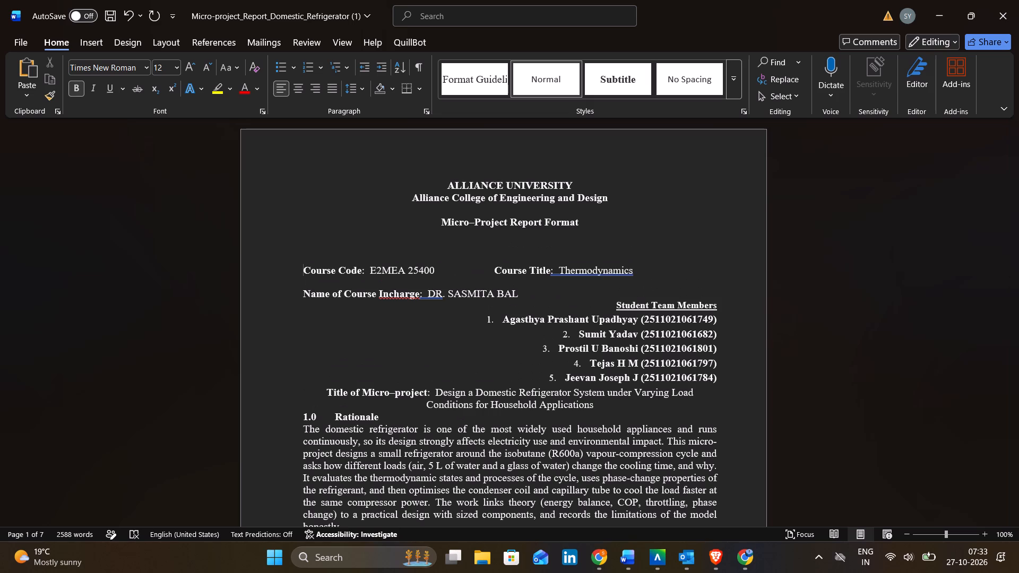
Remove the word "Format" from the "Micro–Project Report Format" heading.
left_click(583, 222)
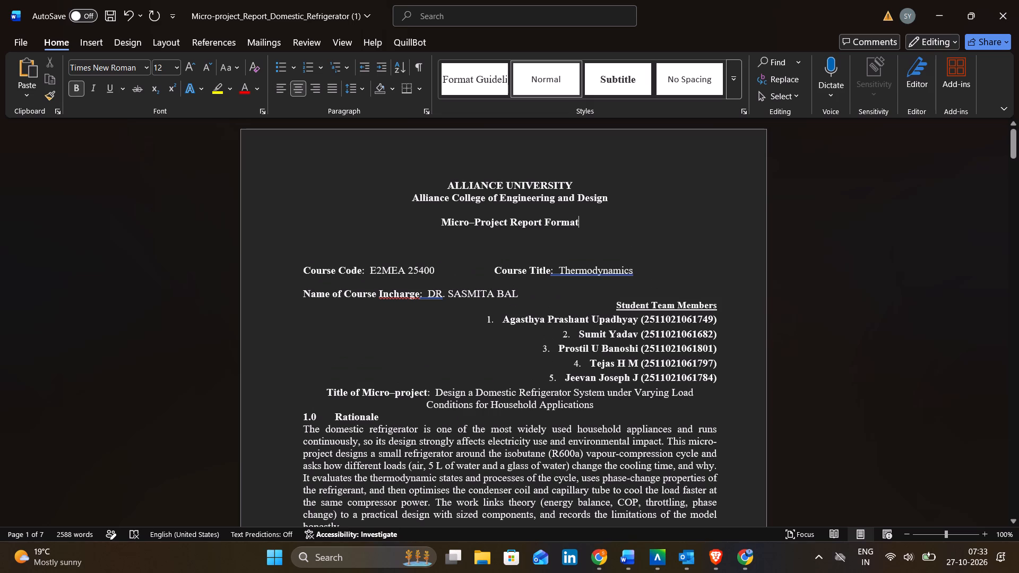
key("BackSpace")
key("BackSpace")
key("BackSpace")
key("BackSpace")
key("BackSpace")
key("BackSpace")
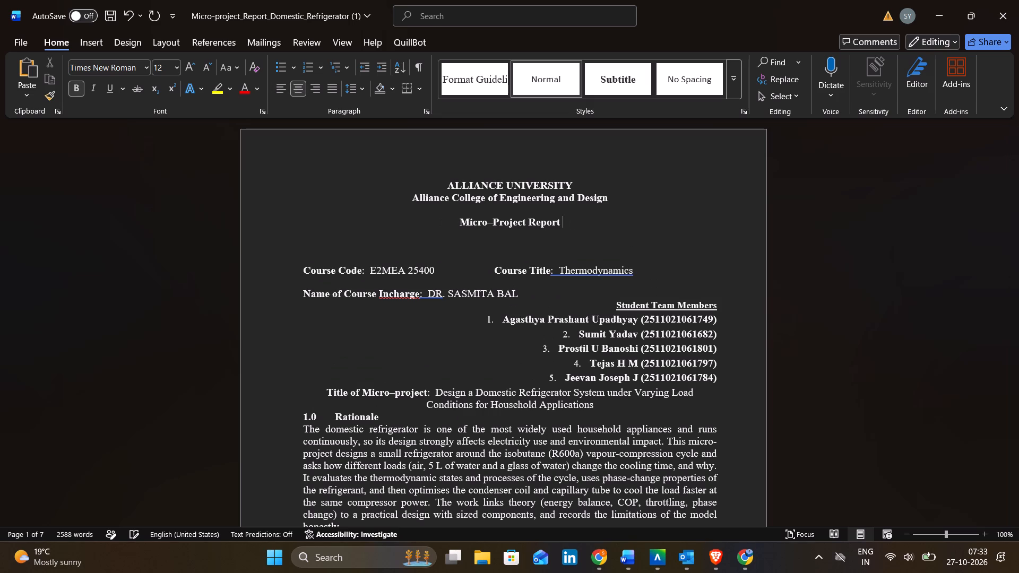
Accept the grammar suggestion for the spacing between "Course Title:" and "Thermodynamics".
left_click(620, 270)
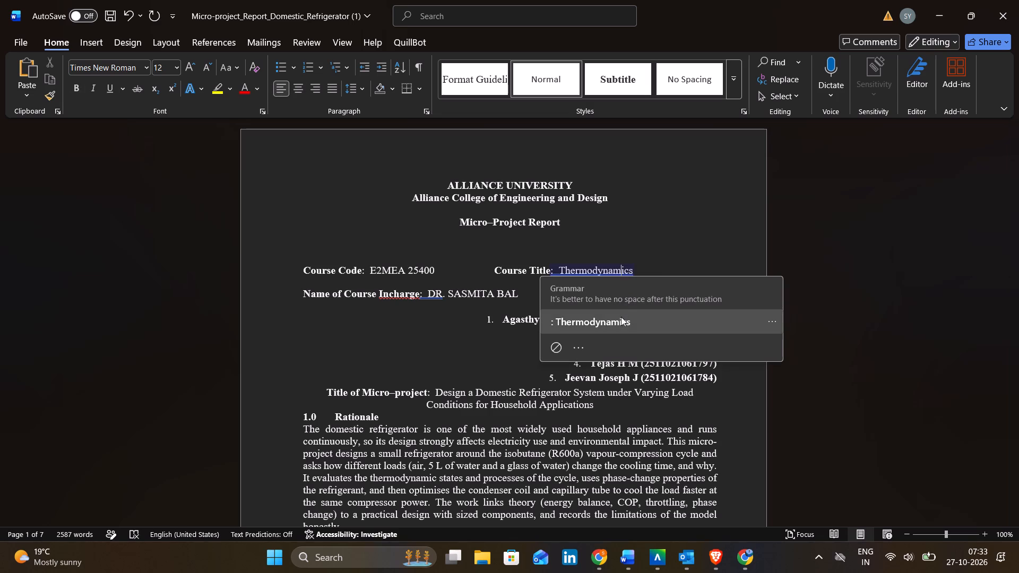
left_click_drag(629, 320, 584, 315)
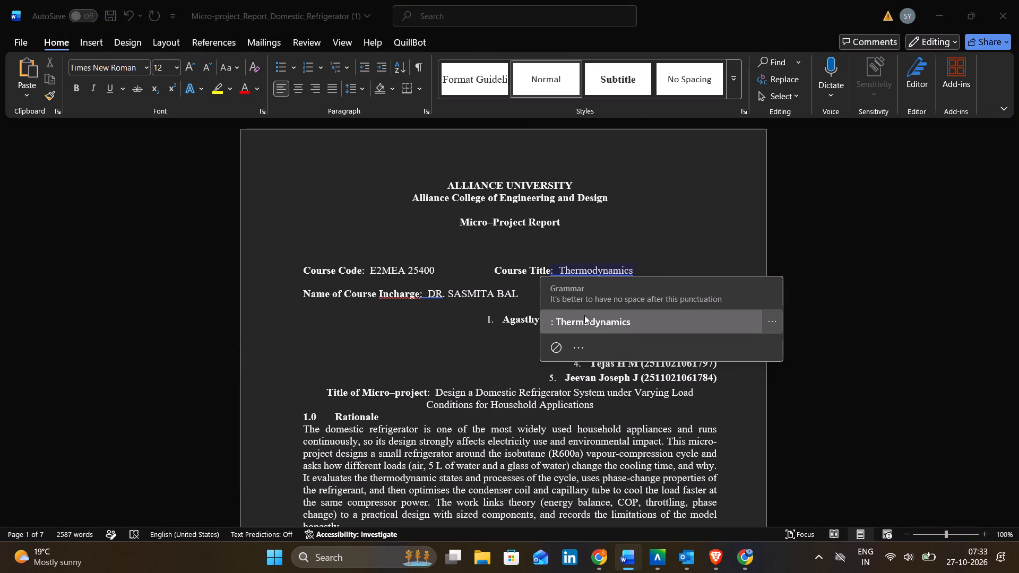
left_click_drag(584, 315, 582, 315)
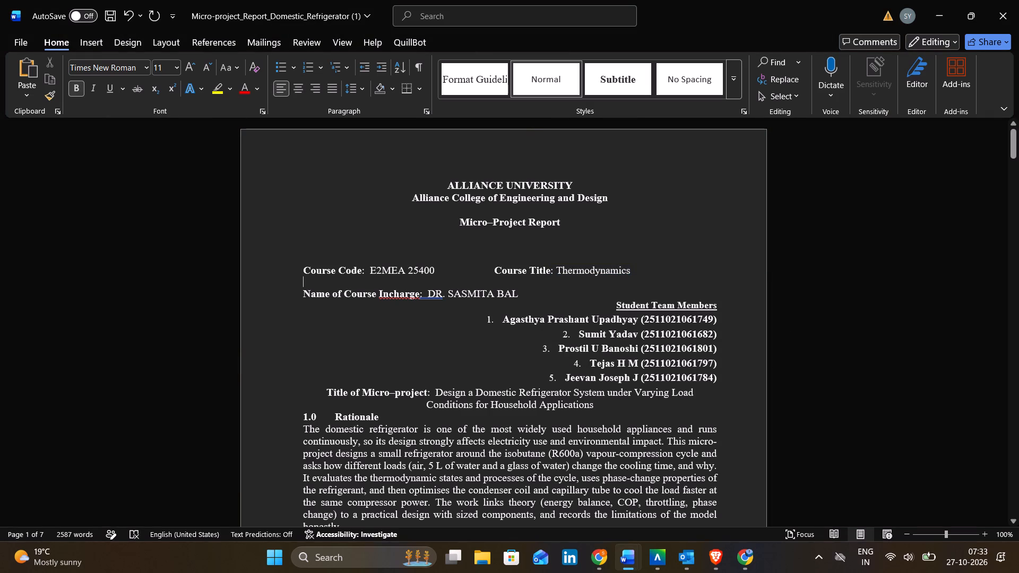
Copy ": Thermodynamics" from the Course Title line and paste it after the "Micro–Project Report" heading.
left_click_drag(634, 270, 565, 274)
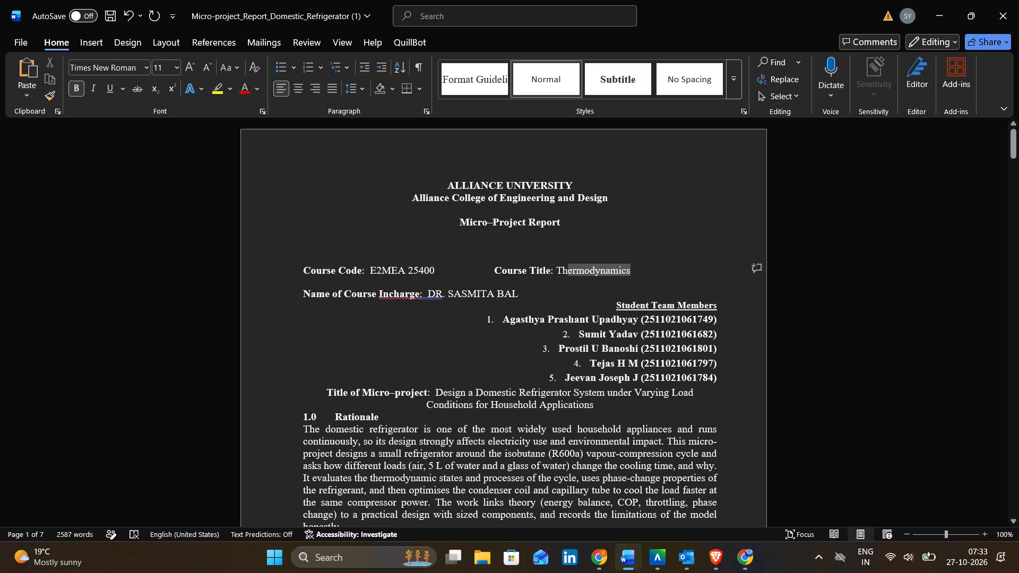
left_click_drag(565, 274, 559, 276)
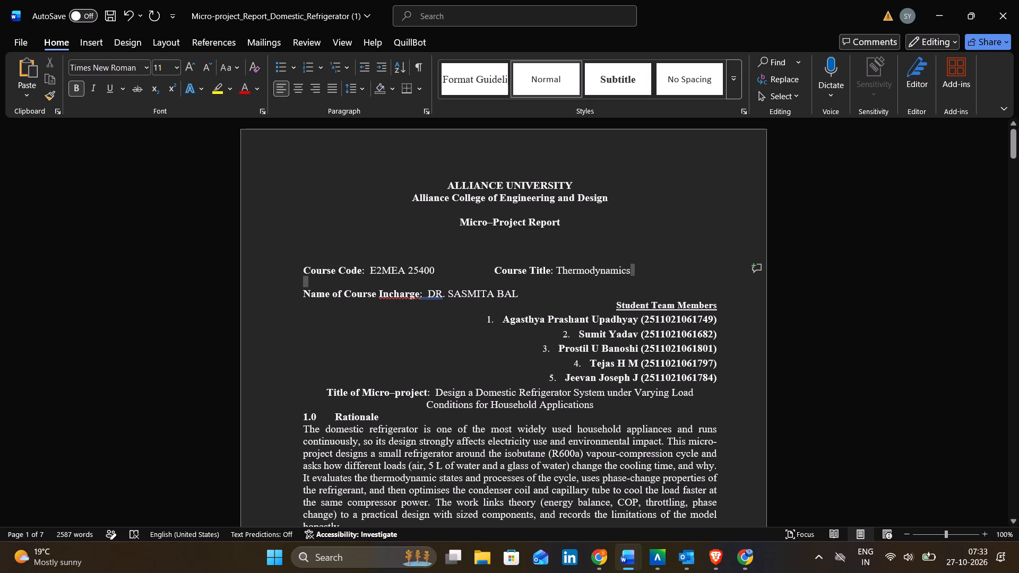
left_click_drag(559, 276, 685, 246)
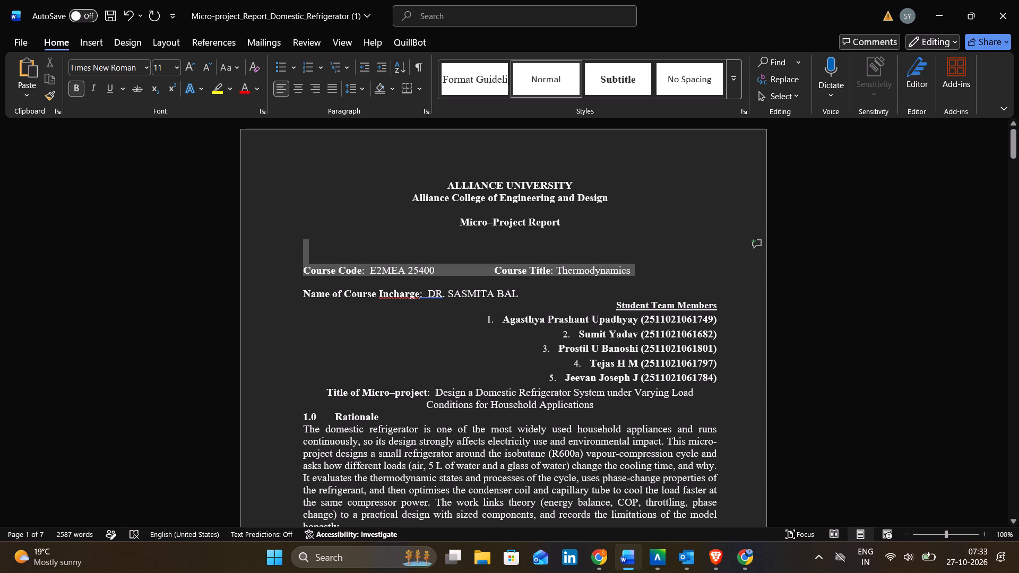
left_click_drag(685, 246, 686, 246)
left_click(676, 248)
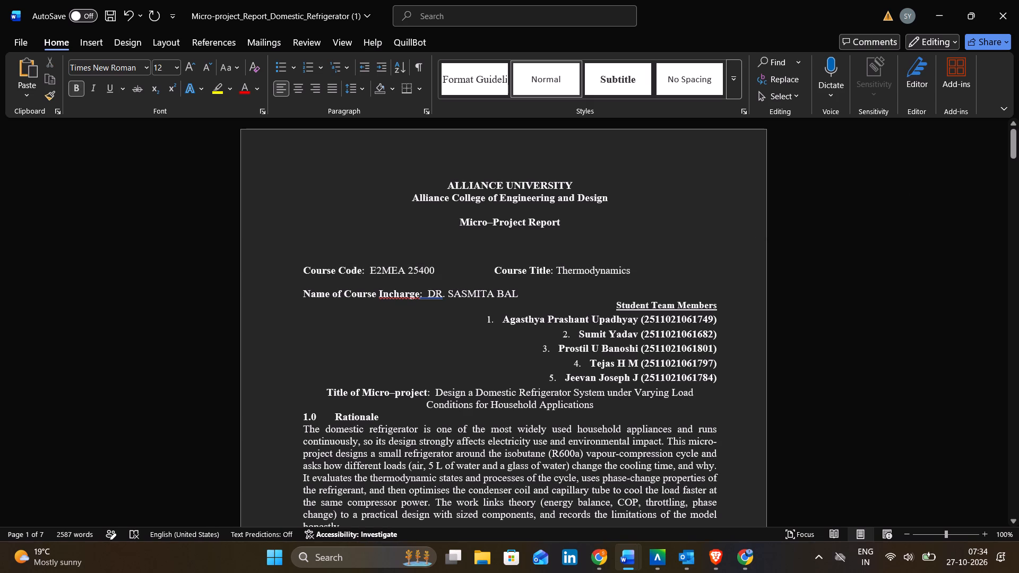
left_click_drag(554, 271, 556, 269)
left_click_drag(556, 269, 654, 283)
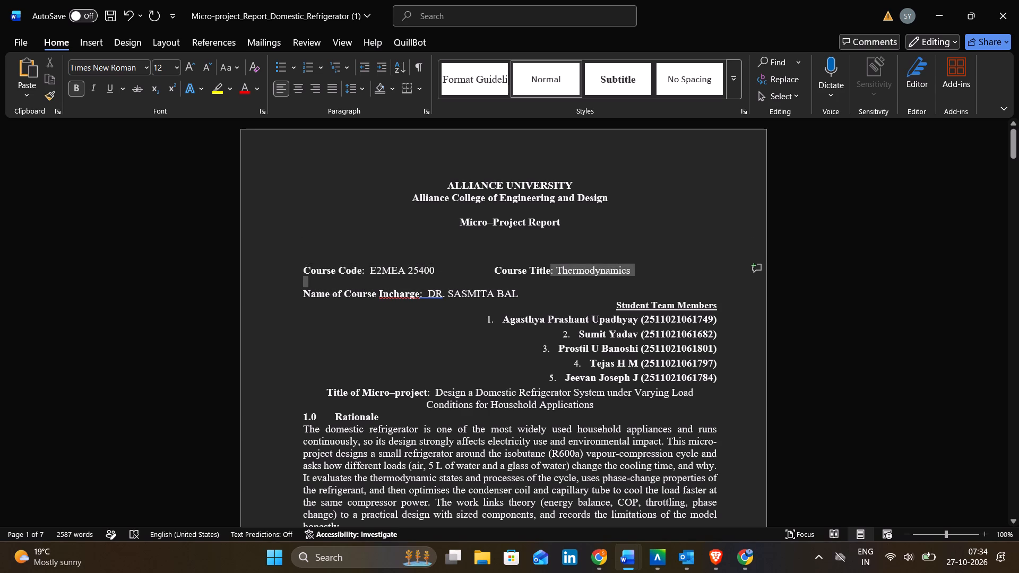
left_click_drag(654, 283, 636, 280)
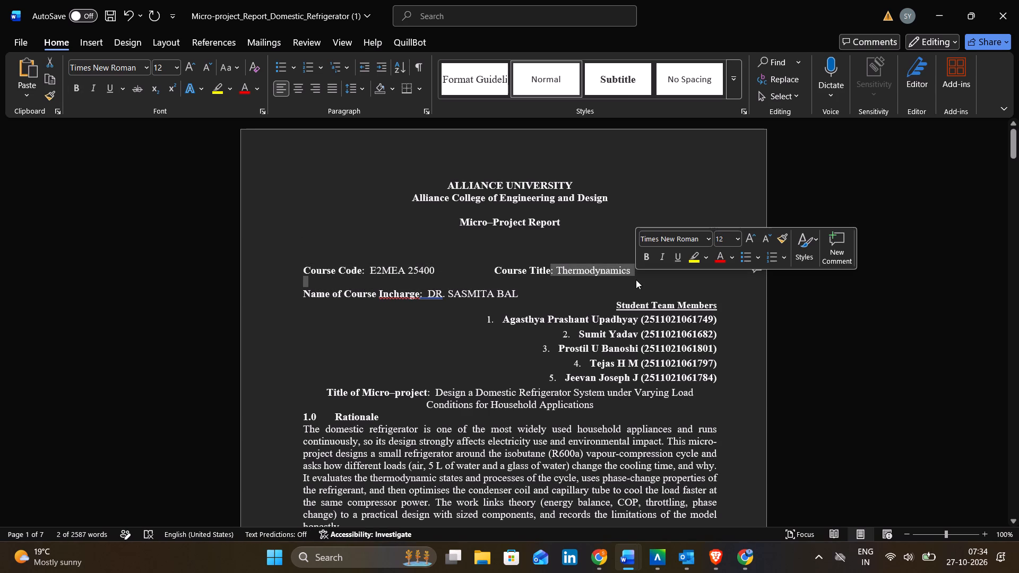
key("ctrl+c")
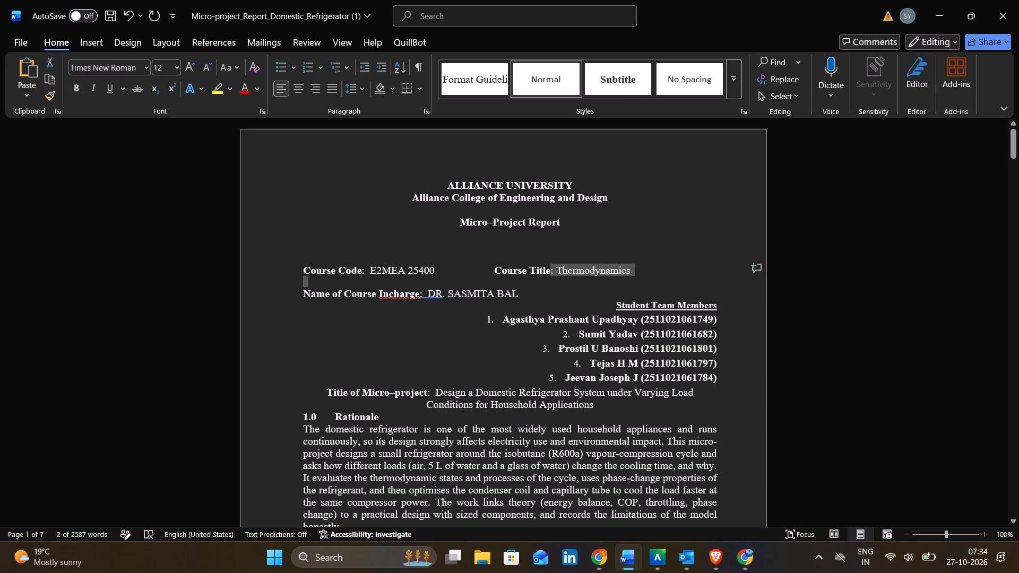
left_click(562, 221)
key("ctrl+v")
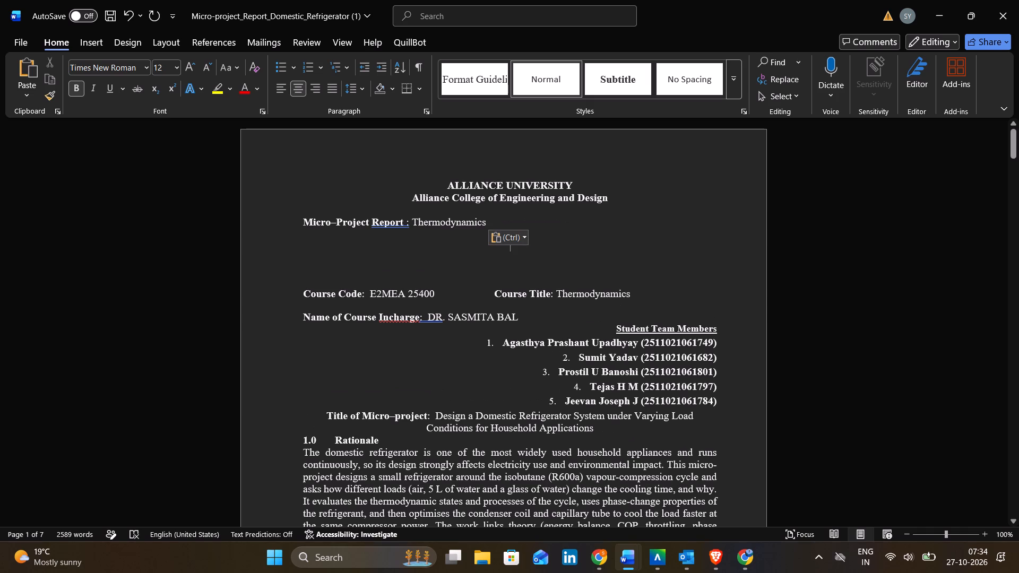
Pad the start of the "Micro–Project Report : Thermodynamics" heading with spaces so it sits centred under the college name.
left_click(300, 222)
key("space")
key("space")
key("space")
key("space")
key("space")
key("space")
key("space")
key("space")
key("space")
key("space")
key("space")
key("space")
key("space")
key("space")
key("space")
key("space")
key("space")
key("space")
key("space")
key("space")
key("space")
key("space")
key("space")
key("space")
key("space")
key("space")
key("space")
key("space")
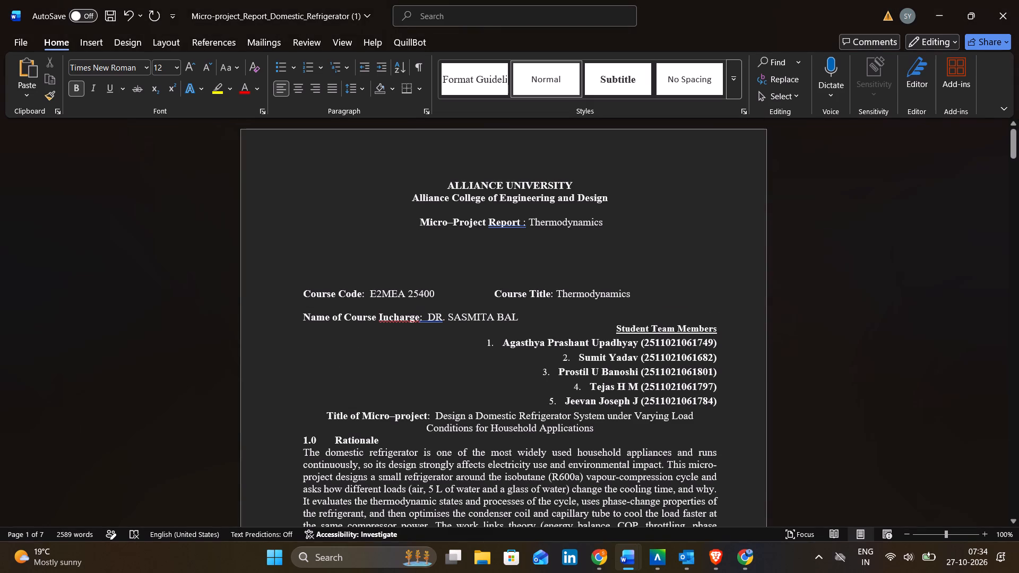
Delete two of the blank lines between the report heading and the Course Code line.
left_click(448, 267)
key("BackSpace")
key("BackSpace")
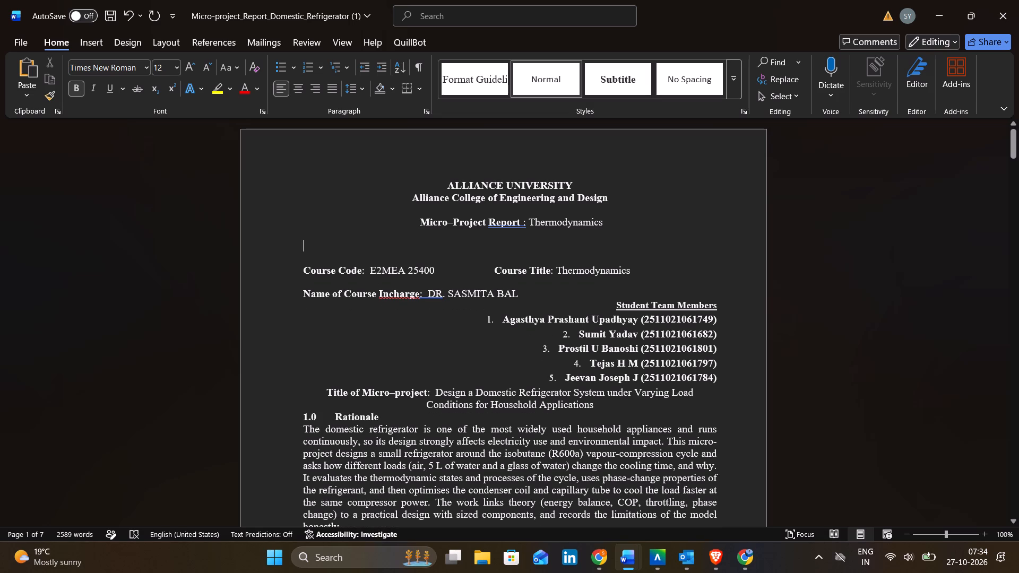
Review the whole report from the Rationale through the figures and findings to the References, and return to the first page.
scroll(469, 364, "down", 5)
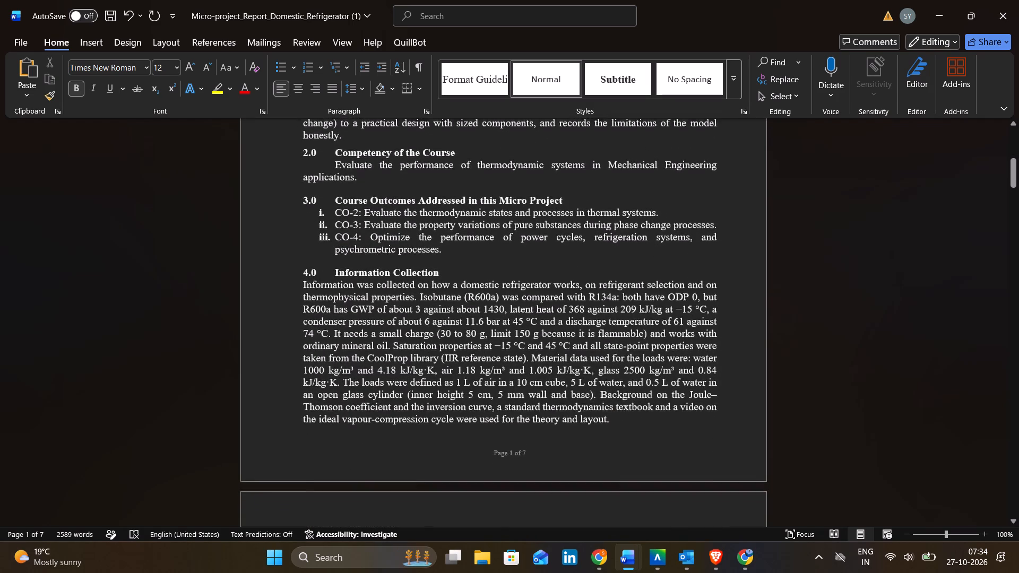
scroll(469, 364, "down", 3)
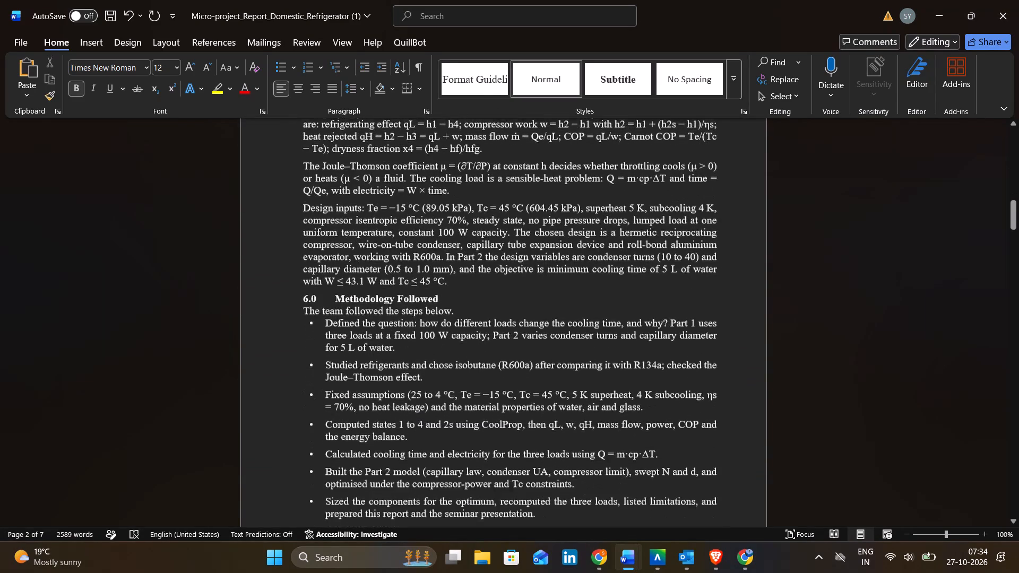
scroll(469, 364, "down", 3)
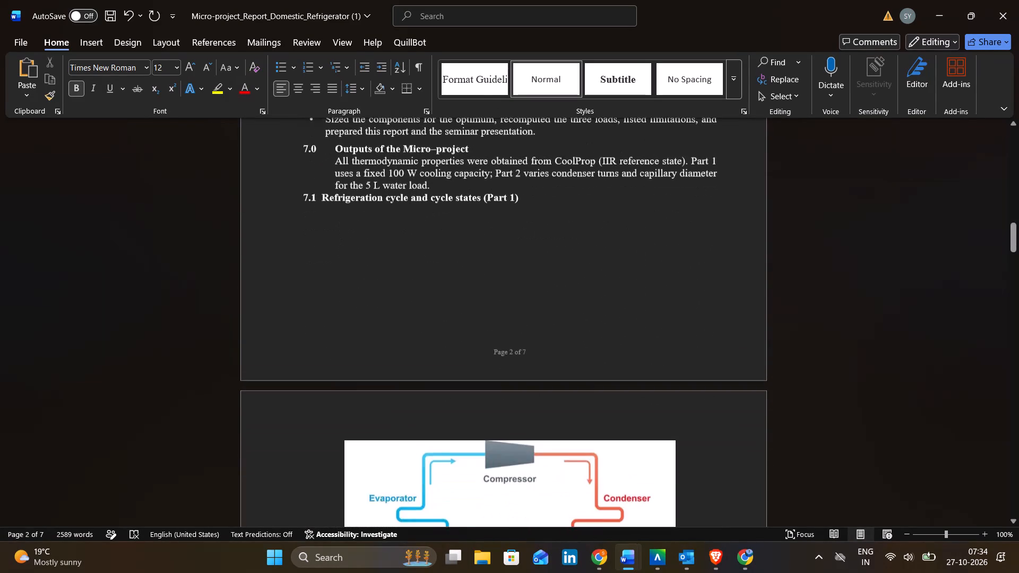
scroll(469, 364, "down", 1)
scroll(515, 257, "down", 1)
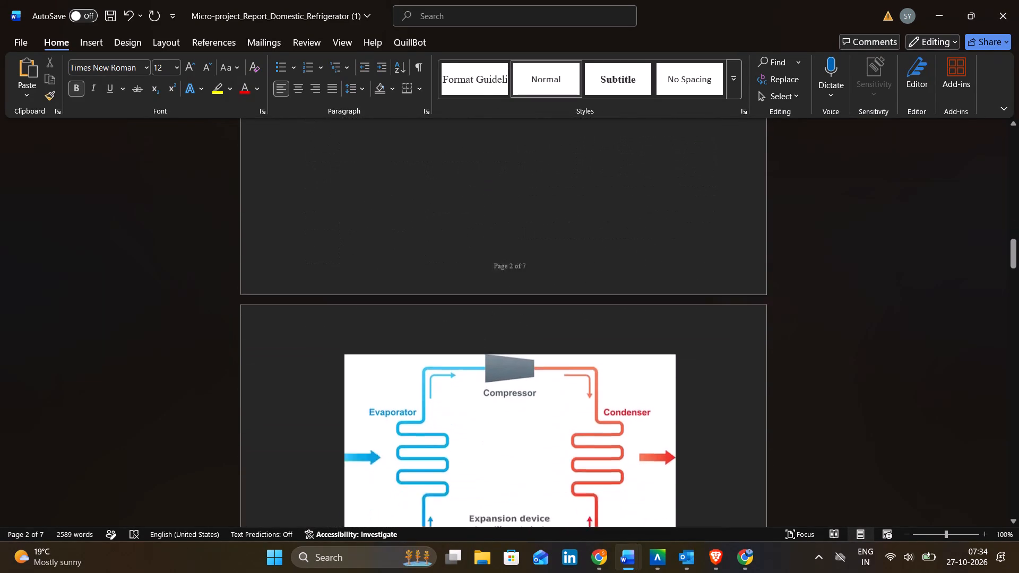
scroll(515, 257, "down", 5)
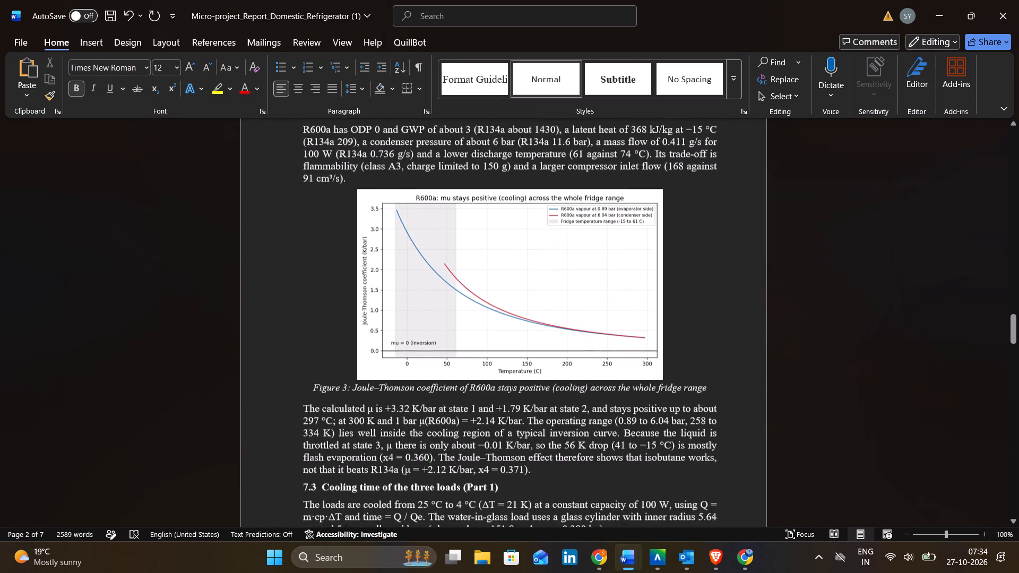
scroll(515, 257, "down", 7)
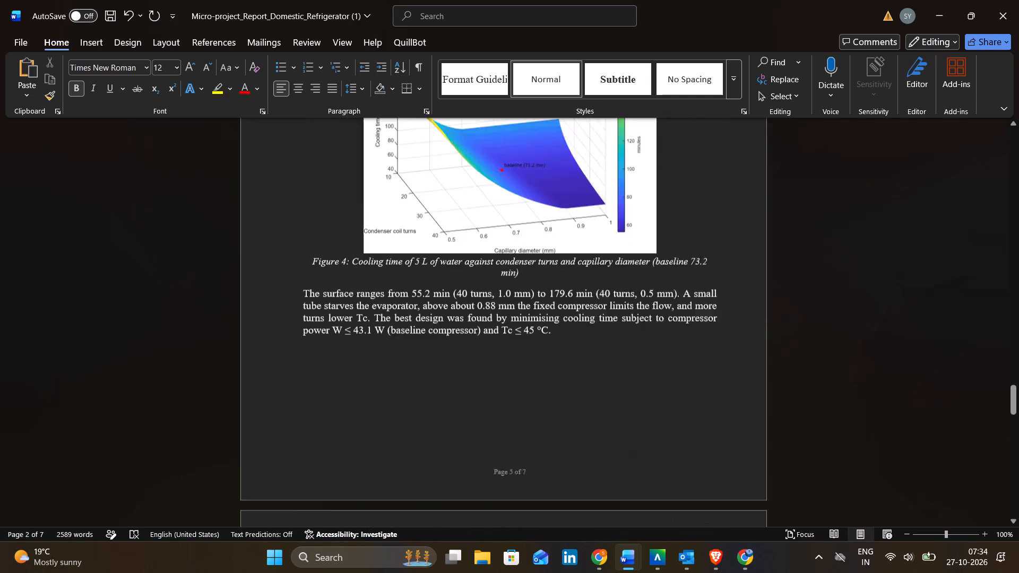
scroll(515, 257, "down", 5)
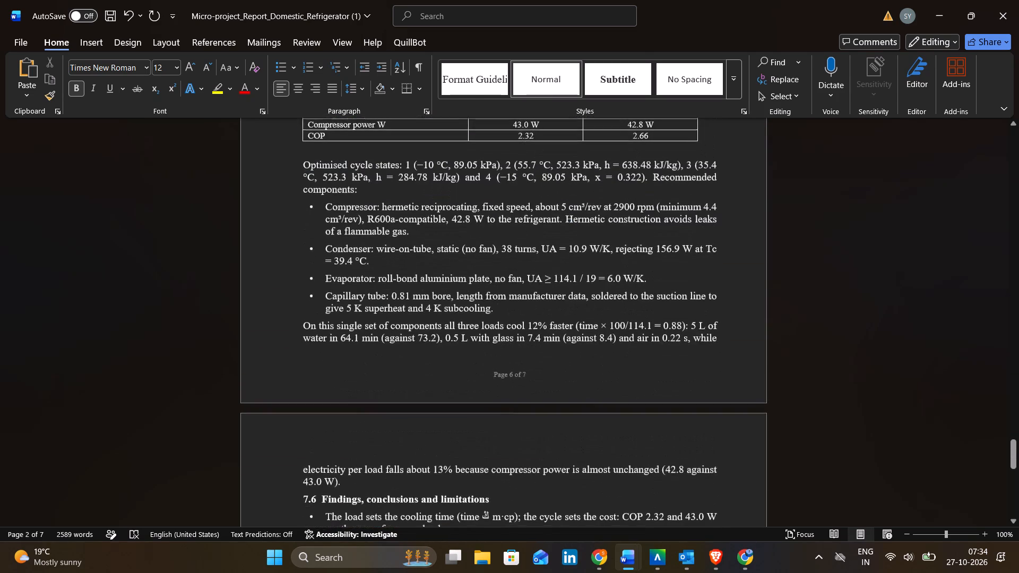
scroll(515, 257, "down", 2)
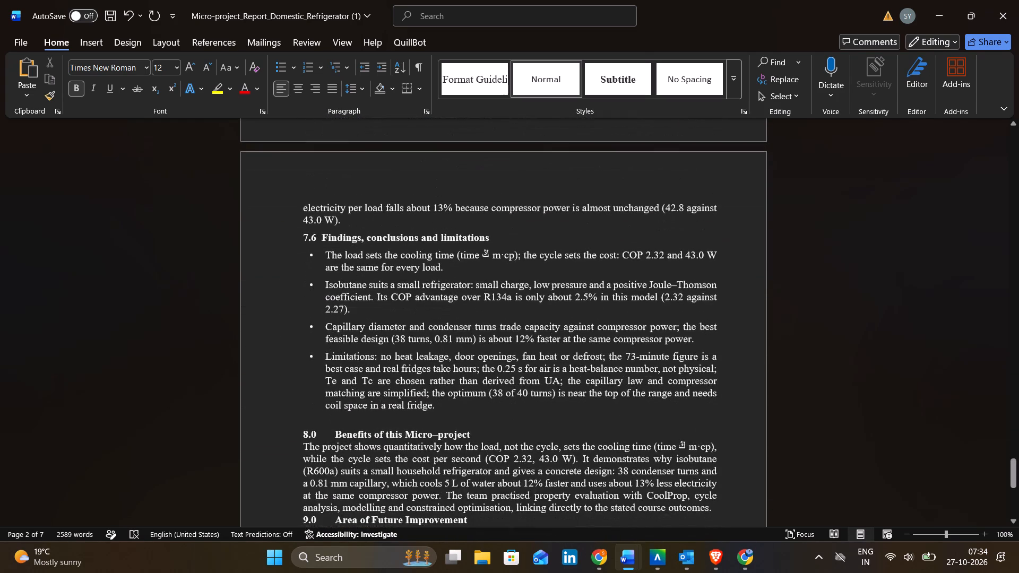
scroll(515, 257, "down", 5)
scroll(515, 257, "up", 4)
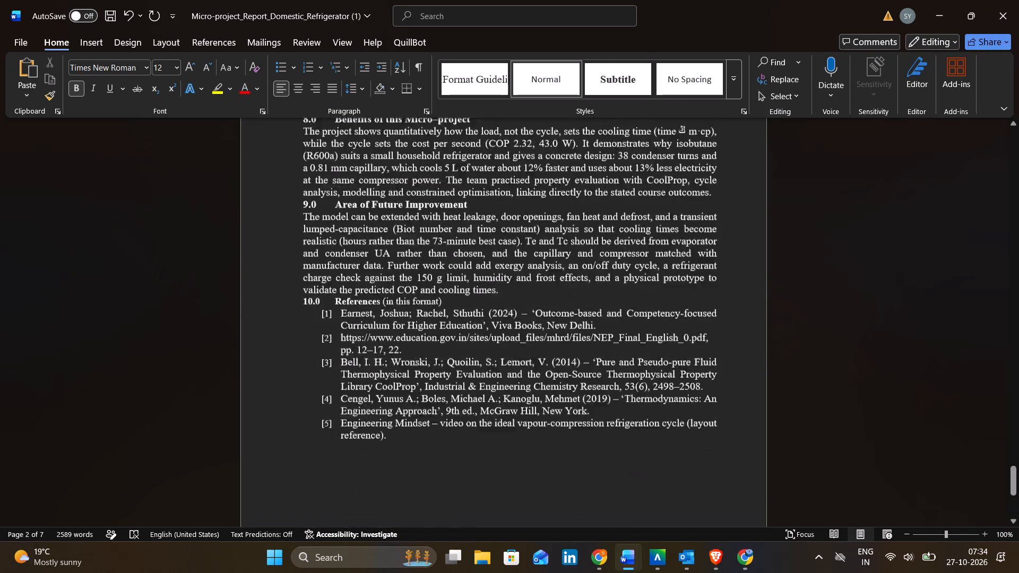
scroll(515, 257, "up", 18)
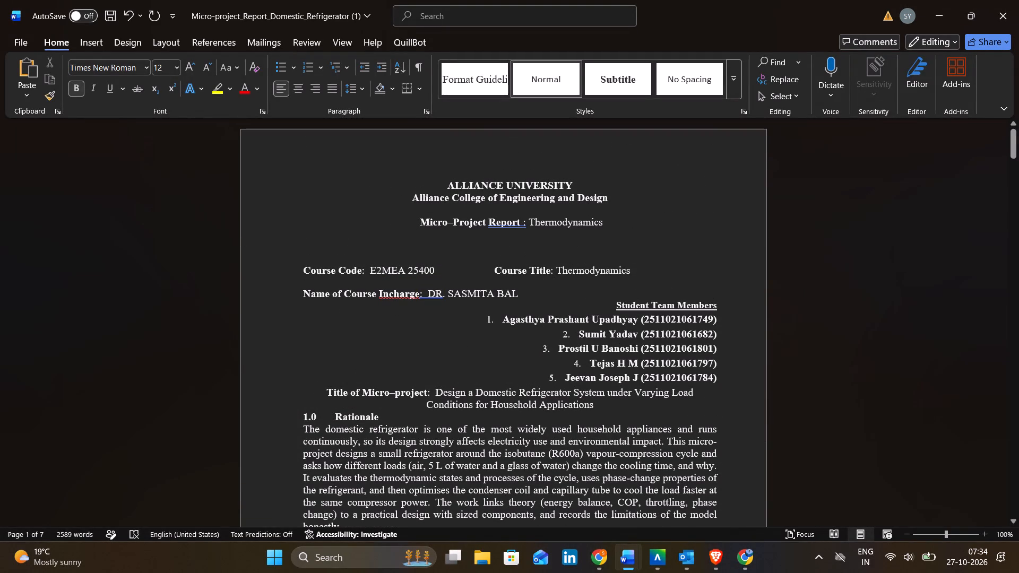
Change the course incharge's first name and surname from all capitals to initial capitals only.
left_click(523, 298)
key("BackSpace")
key("BackSpace")
type("al")
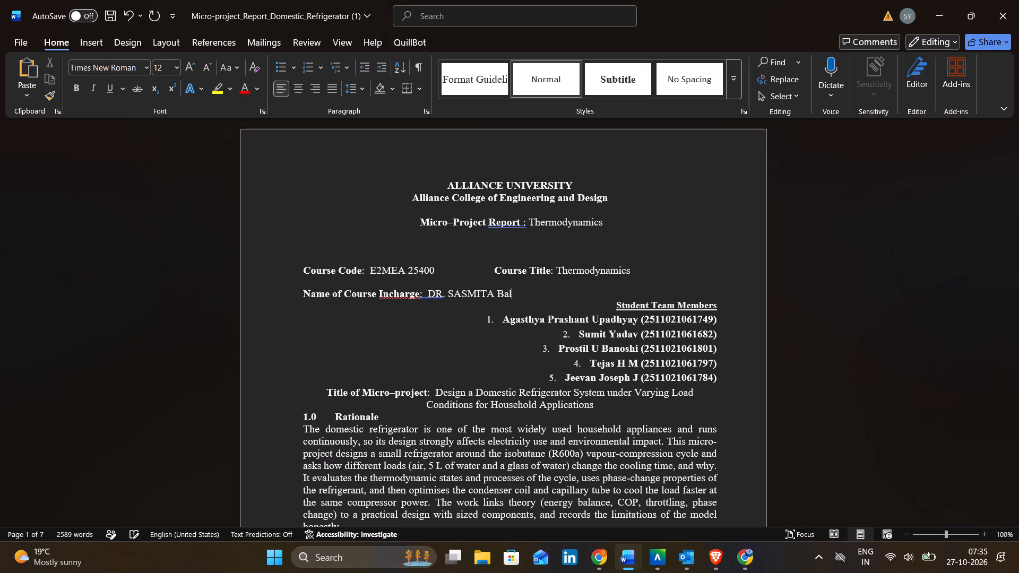
left_click(493, 293)
key("BackSpace")
key("BackSpace")
key("BackSpace")
key("BackSpace")
key("BackSpace")
key("BackSpace")
type("as")
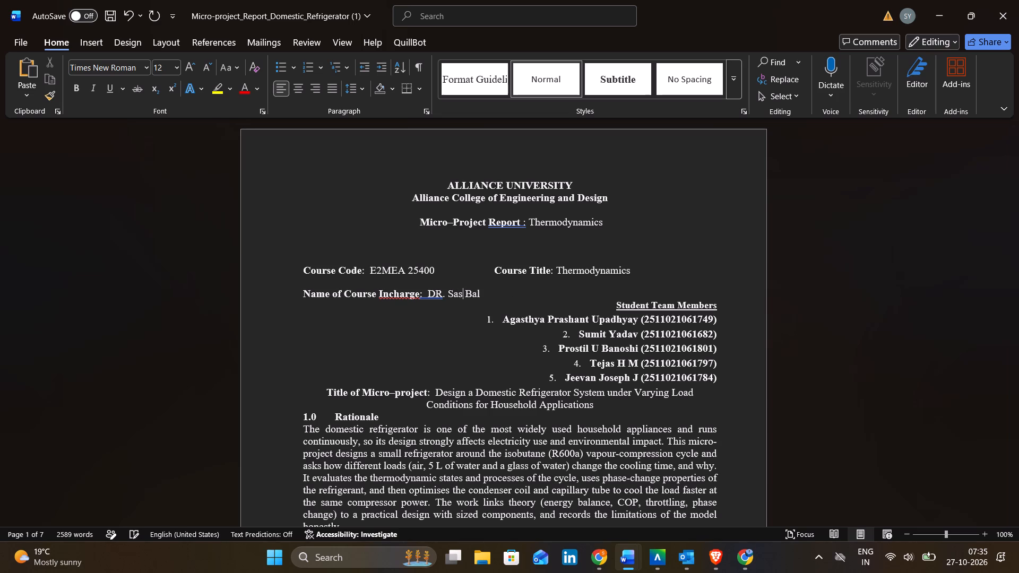
type("mita")
key("space")
Retype the initial capital of the course incharge's first name and change the title before it to "Dr.".
left_click(451, 291)
key("BackSpace")
key("shift+s")
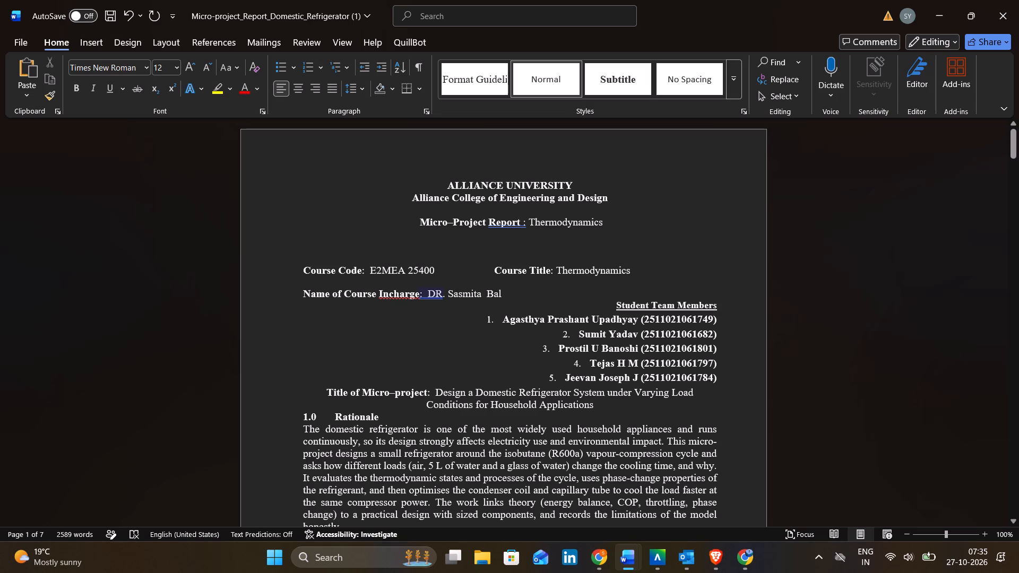
left_click(442, 295)
key("BackSpace")
key("r")
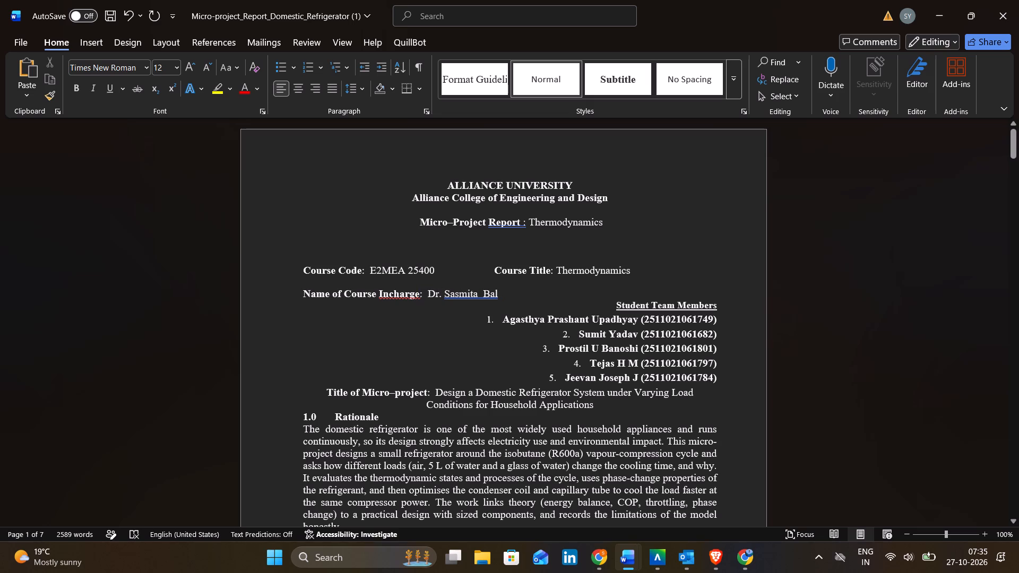
left_click(532, 293)
Remove the colon after "Micro–Project Report" in the heading, leaving spacing before "Thermodynamics".
left_click(525, 220)
key("BackSpace")
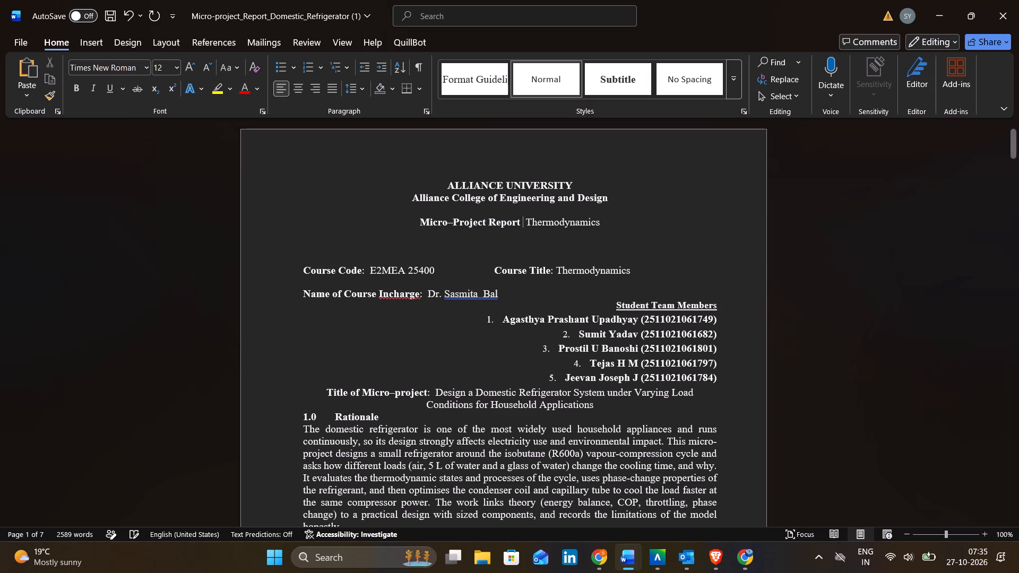
key("BackSpace")
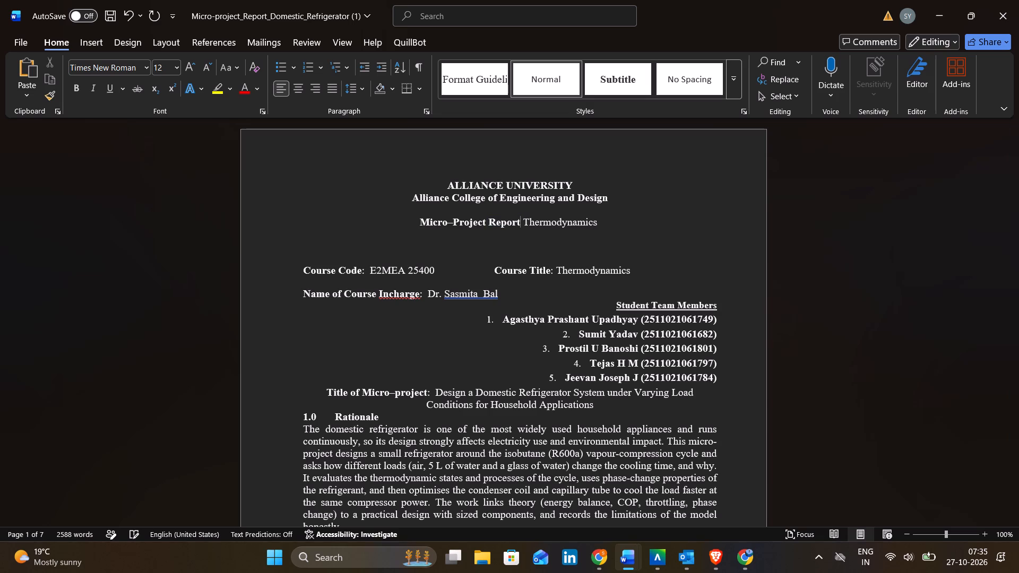
key("space")
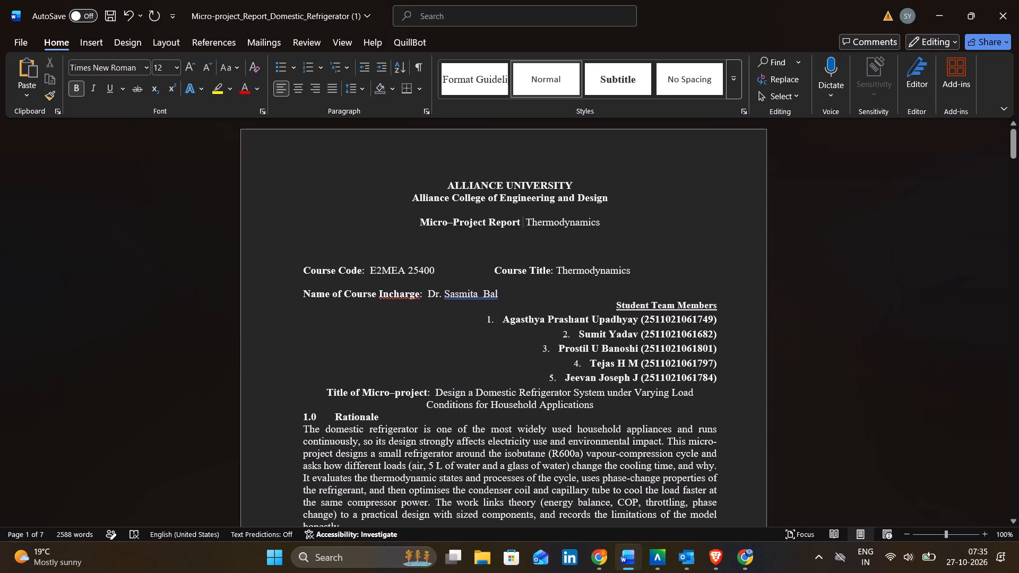
Review the report from the Rationale through the theory, methodology and outputs sections to the end of page 2, checking content and layout.
scroll(638, 204, "down", 2)
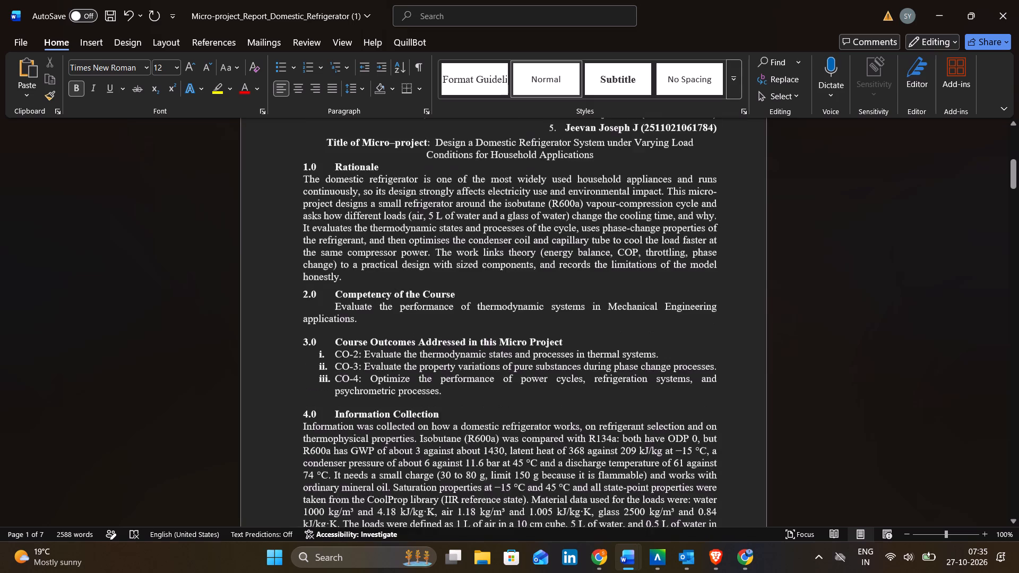
scroll(638, 204, "down", 3)
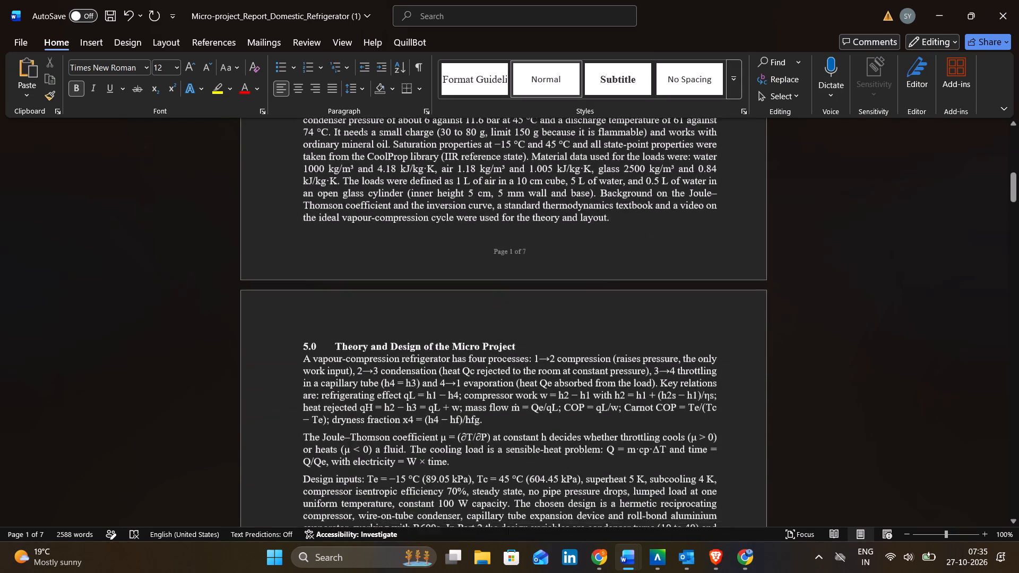
scroll(638, 204, "down", 1)
right_click(638, 204)
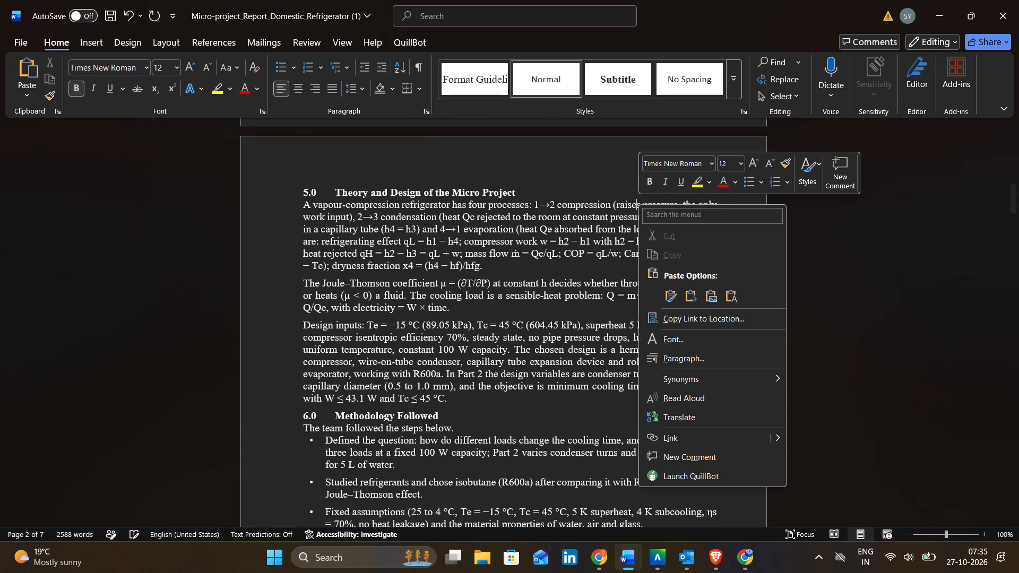
left_click(595, 161)
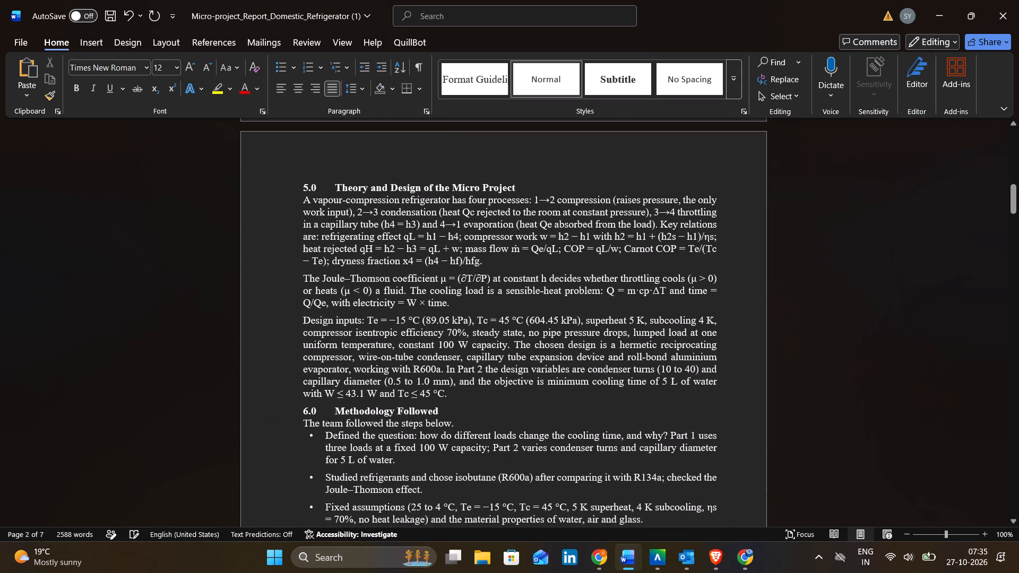
scroll(595, 161, "right", 2)
scroll(557, 153, "down", 2)
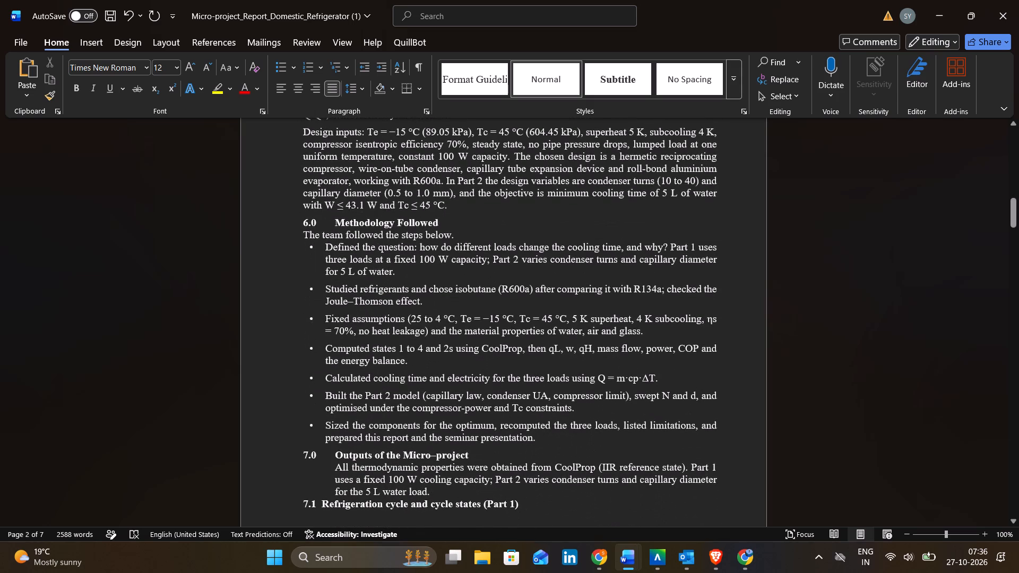
scroll(557, 153, "down", 2)
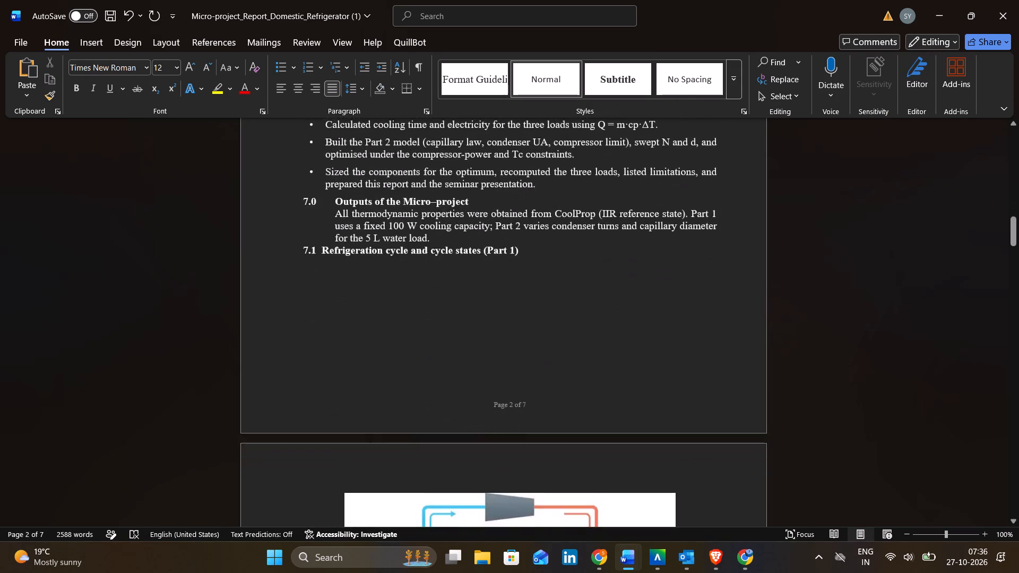
scroll(557, 153, "down", 10)
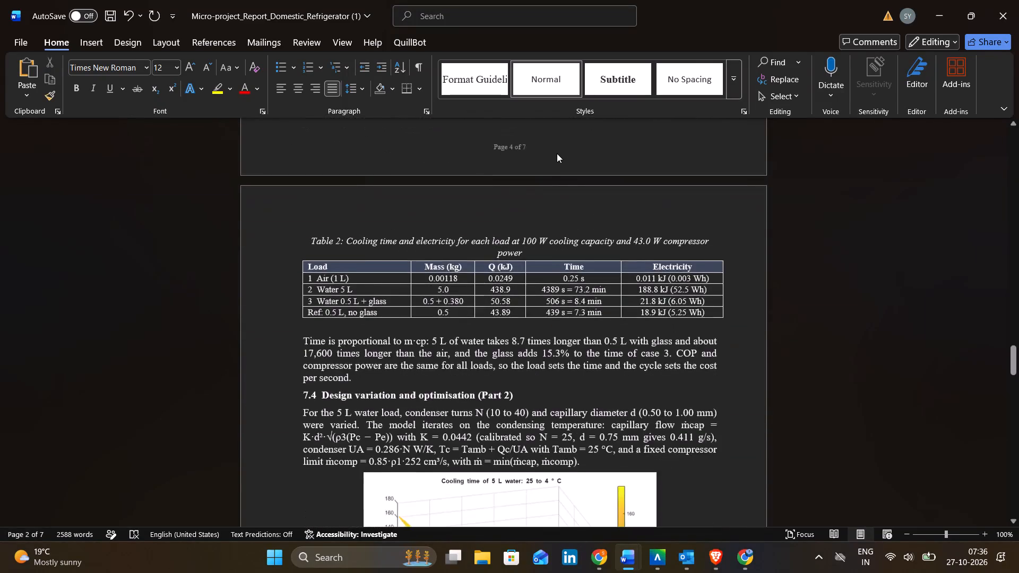
scroll(557, 153, "down", 10)
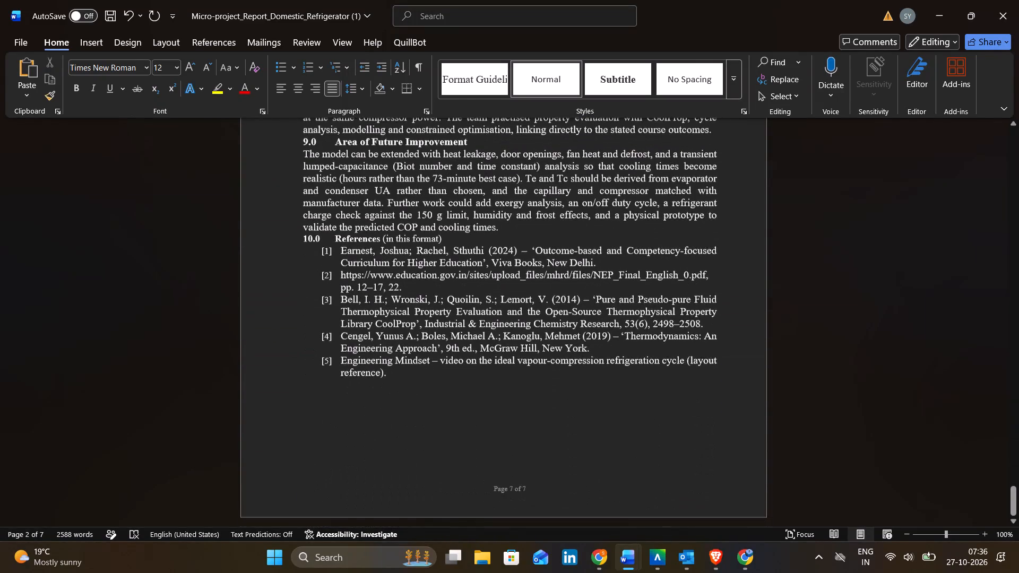
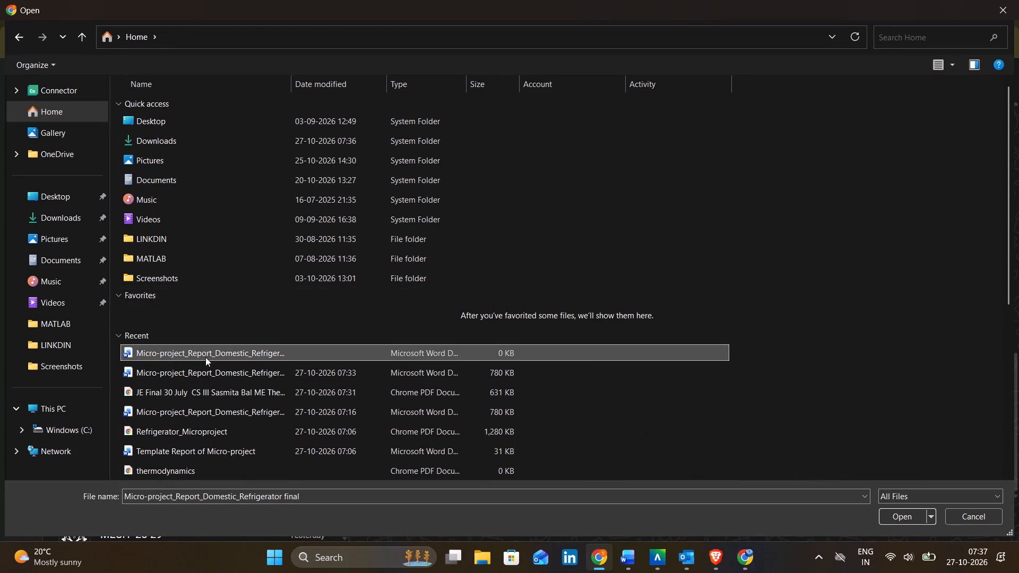
Choose the Word document "Micro-project_Report_Domestic_Refrigerator final" from the recent files as the file to open in Chrome.
left_click(205, 357)
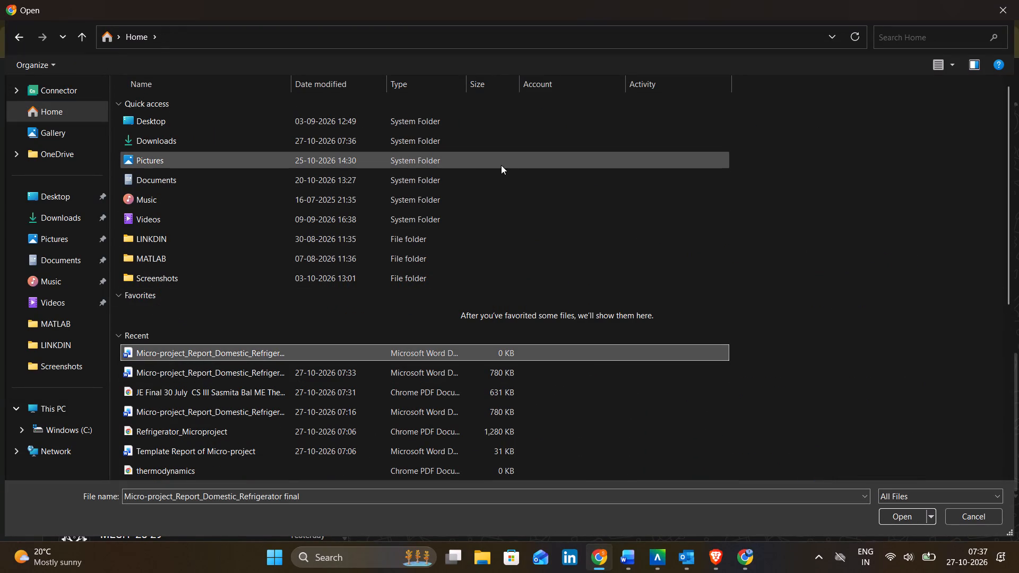
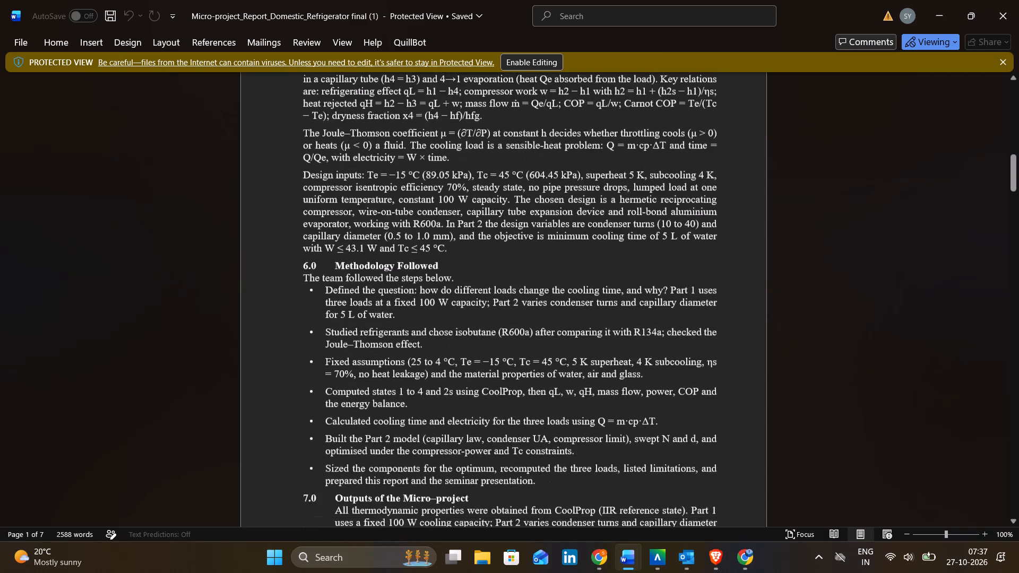
Review the downloaded final report from the methodology section through the design optimisation figure to the references on the last page.
scroll(637, 176, "down", 16)
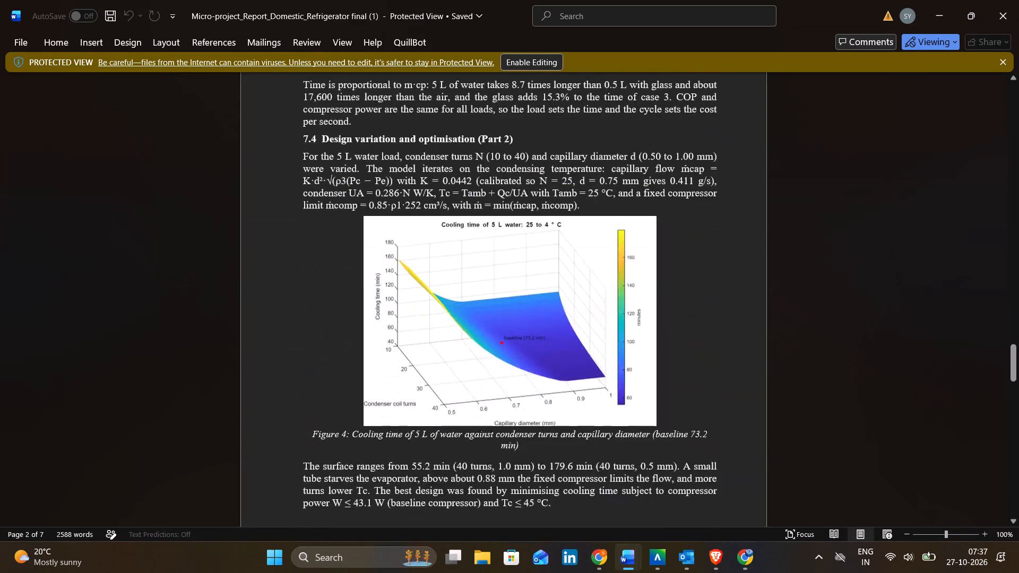
scroll(637, 176, "down", 10)
scroll(637, 176, "up", 6)
scroll(637, 176, "down", 2)
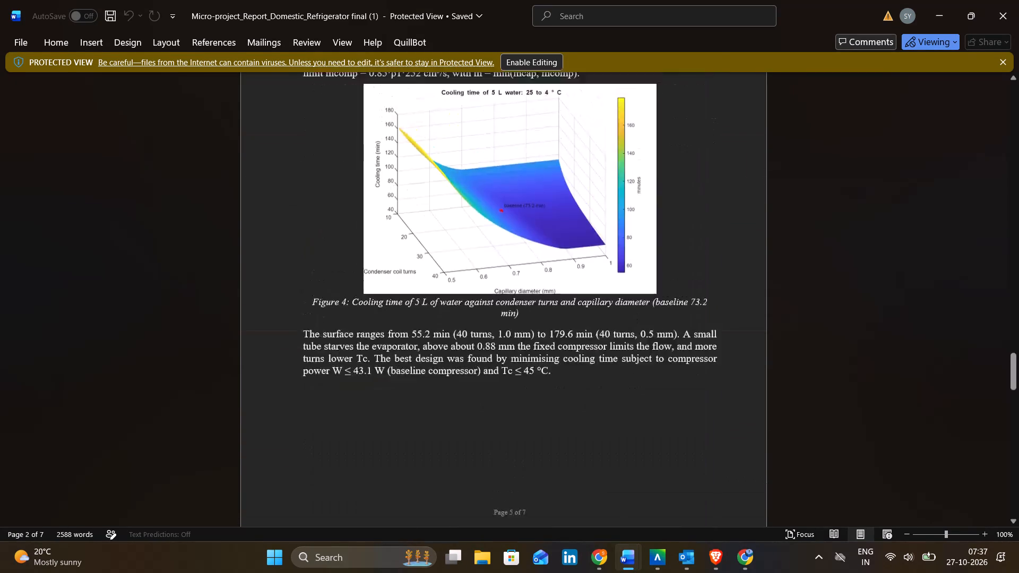
scroll(637, 176, "down", 14)
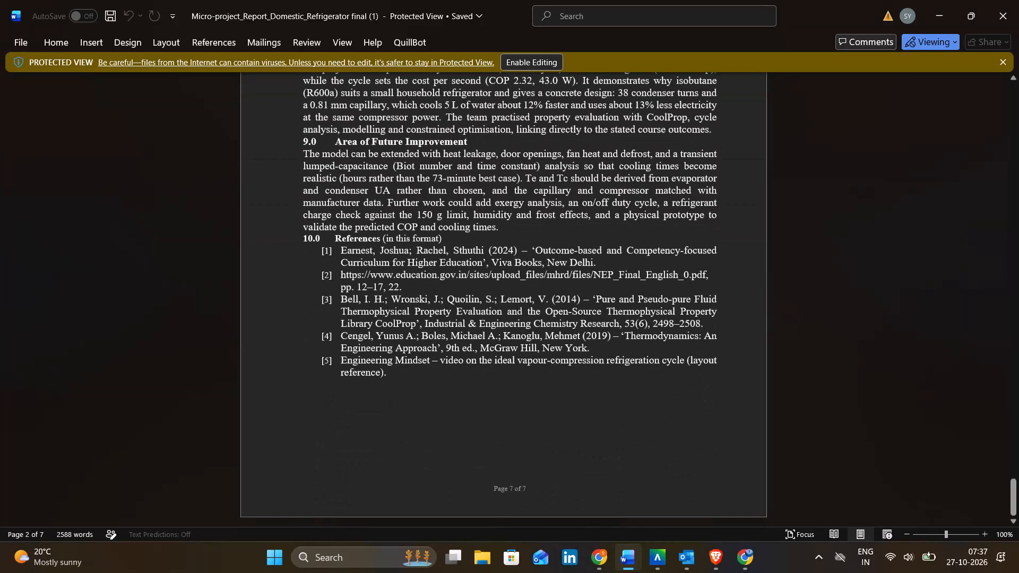
Close the protected final report copy and the editable document Micro-project_Report_Domestic_Refrigerator (1).
left_click(1008, 11)
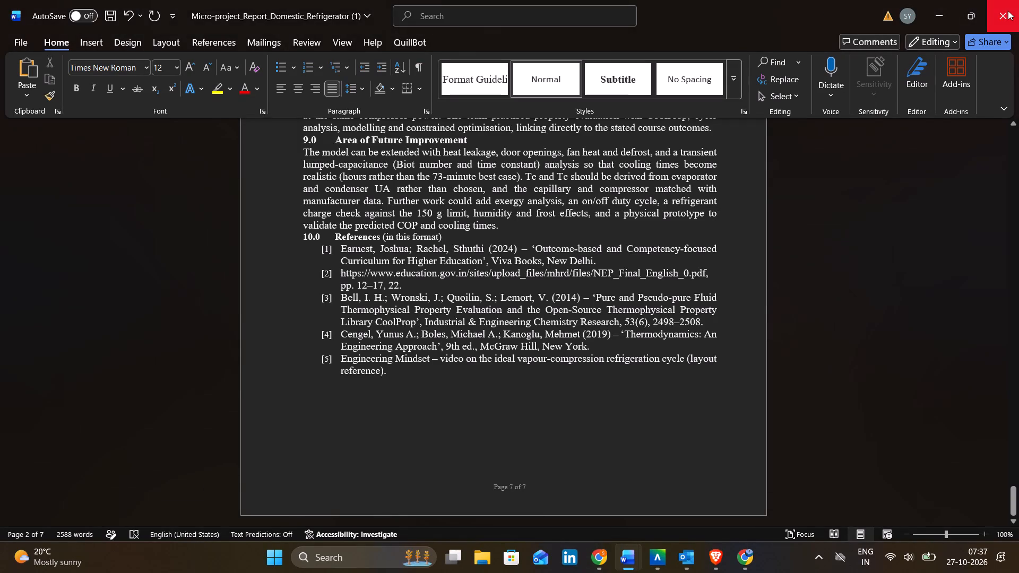
left_click(1008, 11)
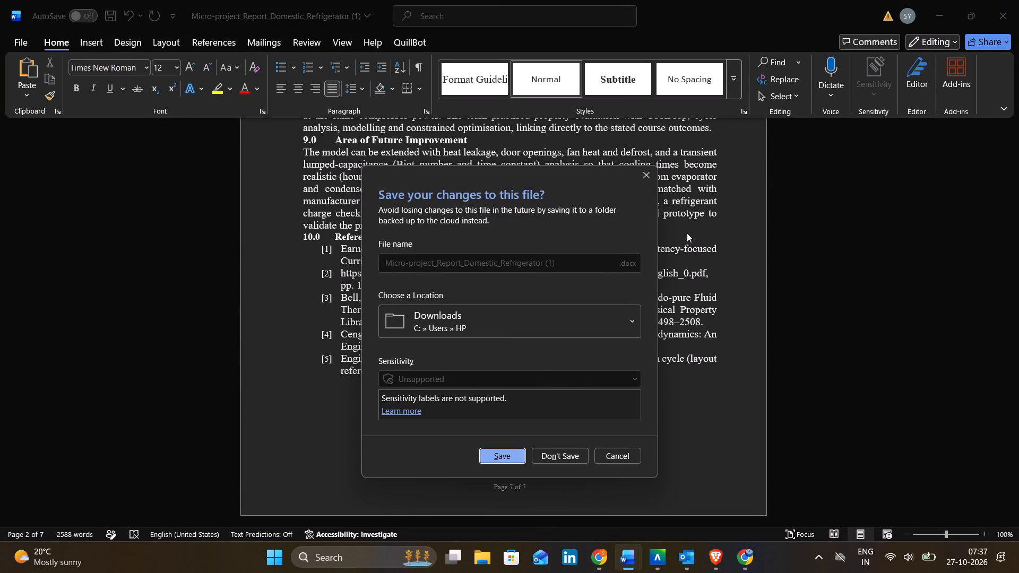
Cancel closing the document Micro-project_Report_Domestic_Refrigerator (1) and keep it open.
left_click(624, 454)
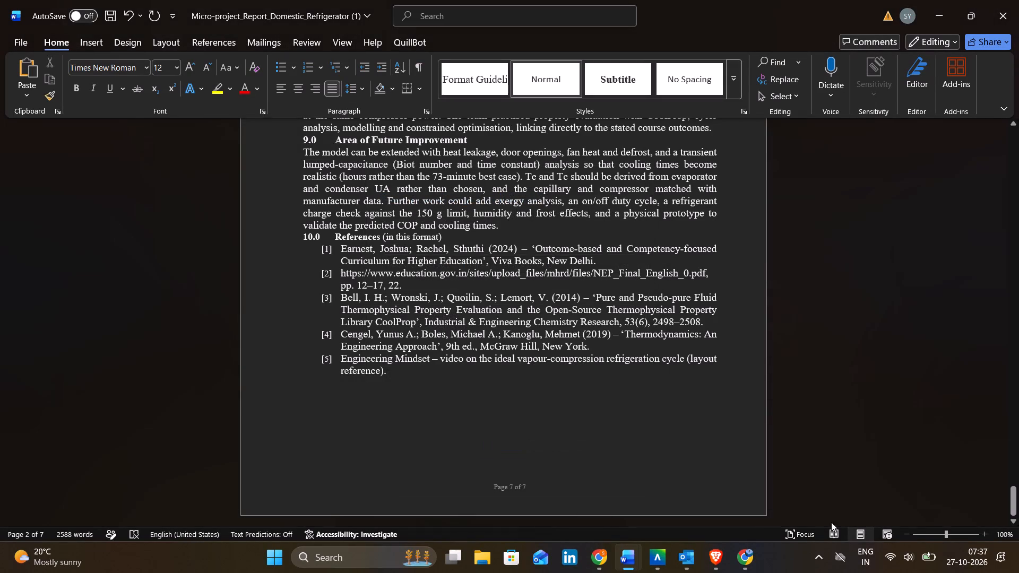